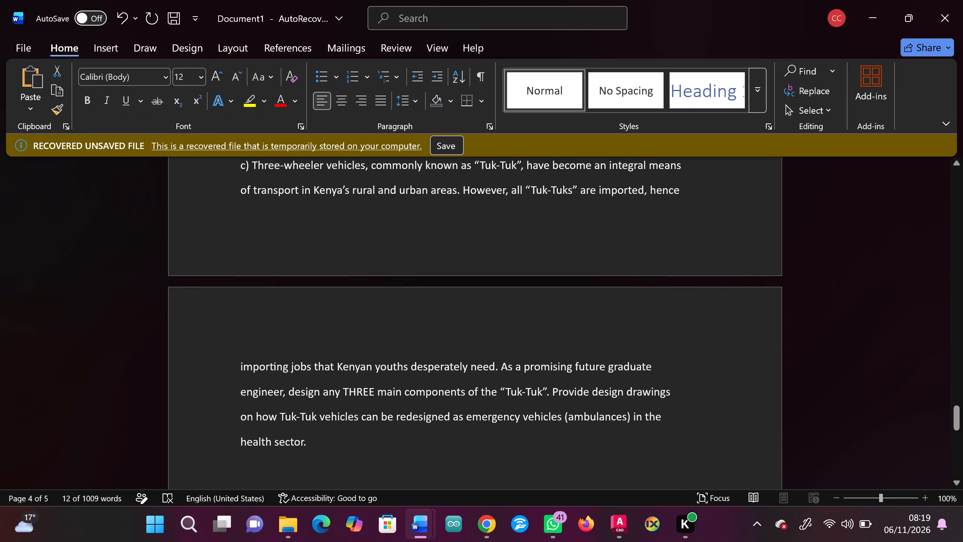
Switch from the recovered Word document to WhatsApp.
click(544, 519)
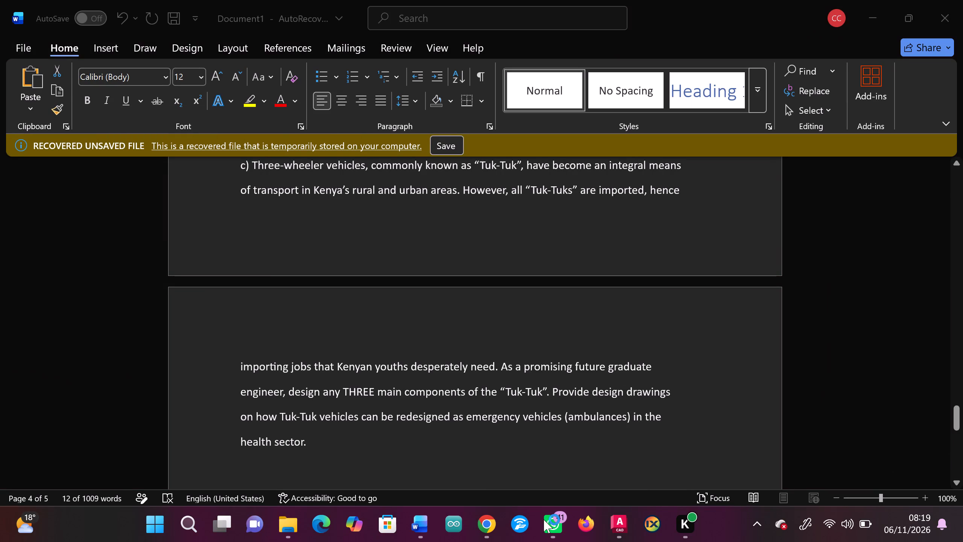
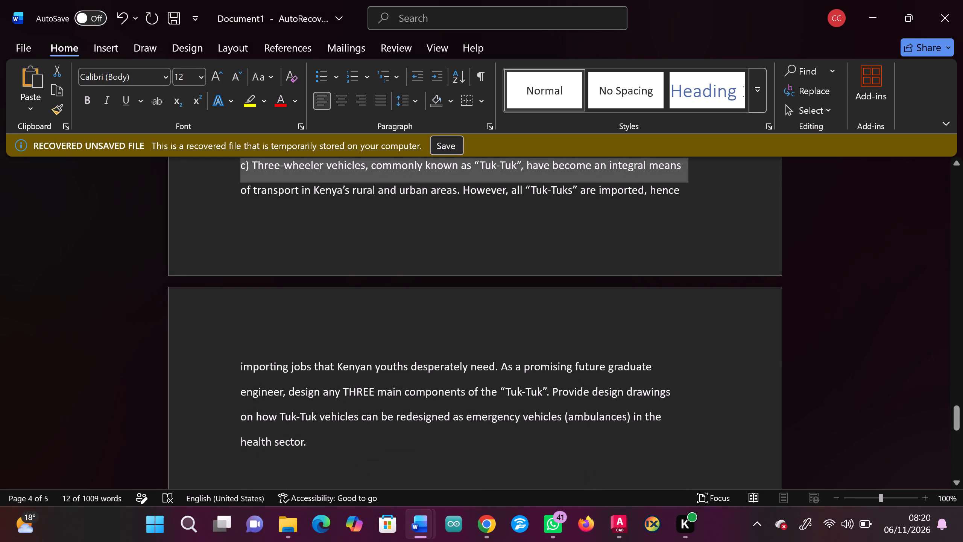
Look back through the recovered design document from the Tuk-Tuk question to Question 1 at its beginning.
scroll(477, 391, up, 4)
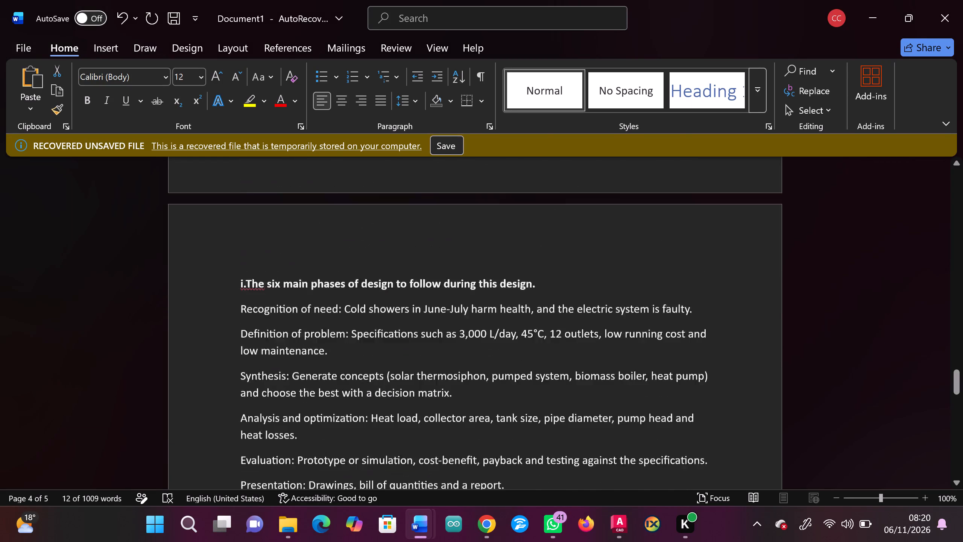
scroll(477, 391, up, 6)
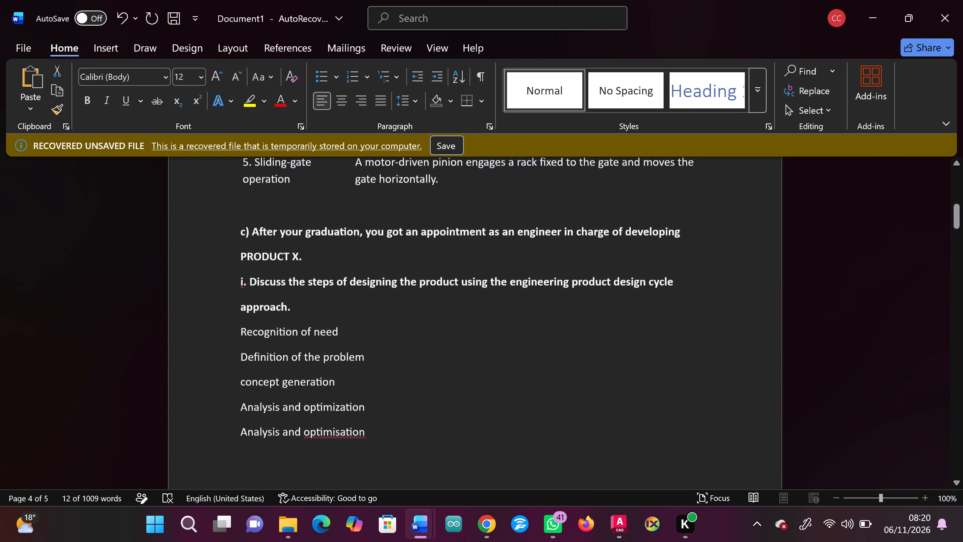
scroll(477, 391, up, 2)
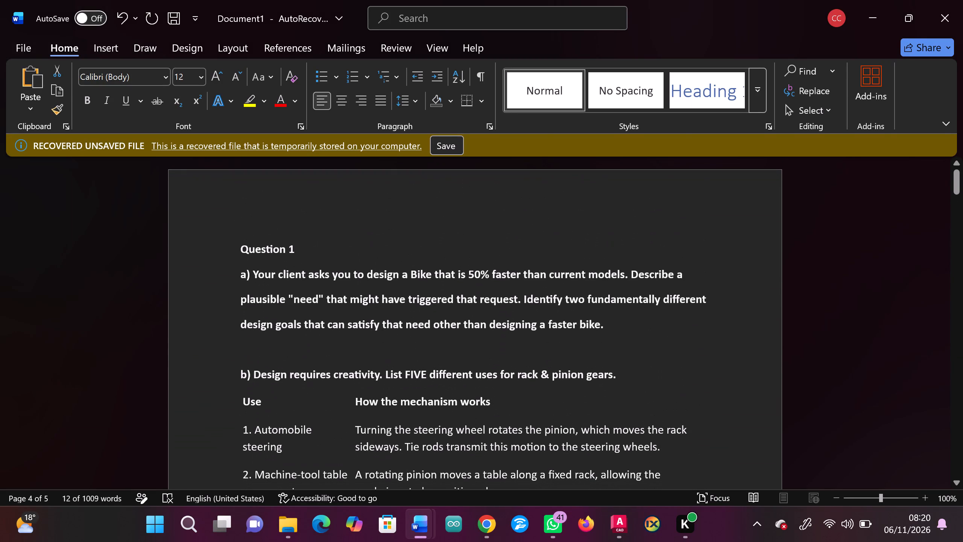
Read through Question 1, from the faster bike design in part a to the table of rack and pinion gear uses in part b.
scroll(477, 391, down, 1)
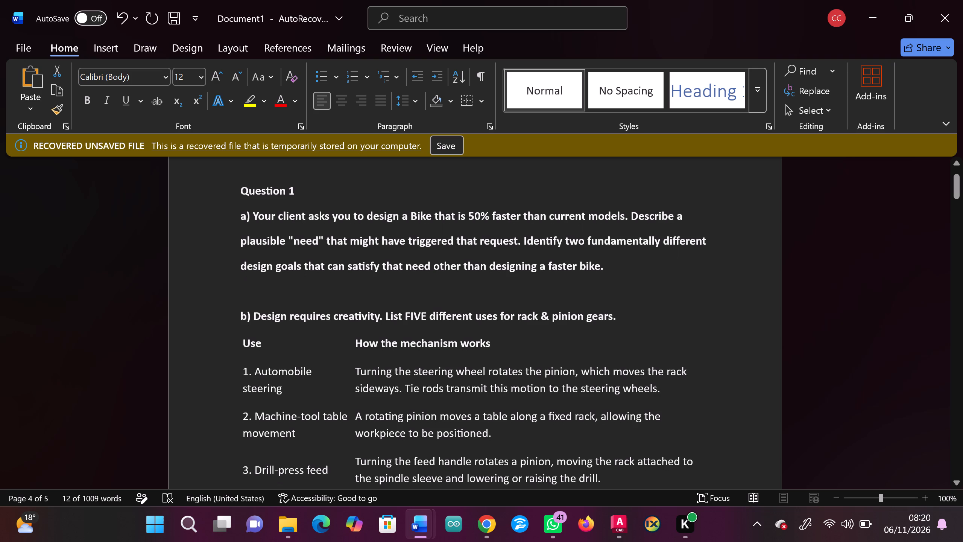
scroll(477, 391, down, 1)
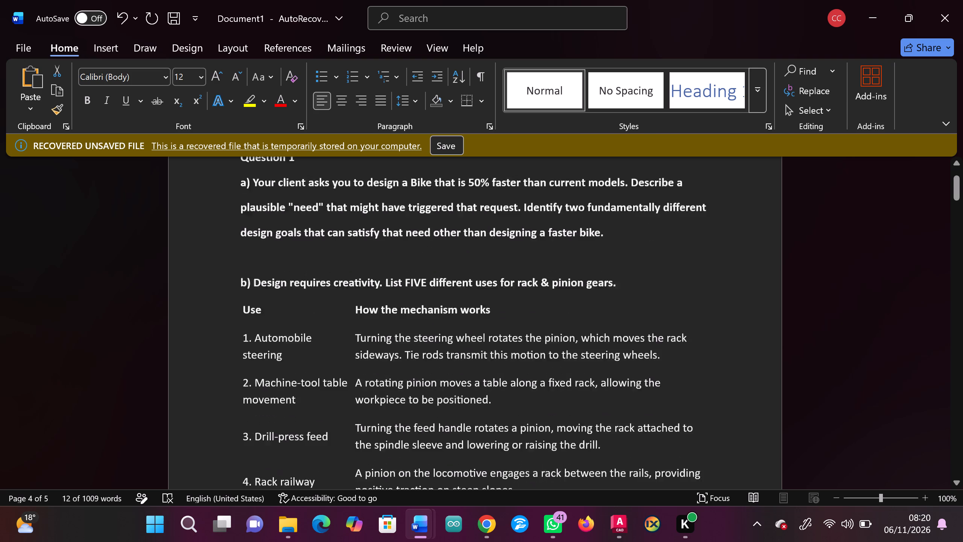
scroll(477, 391, down, 1)
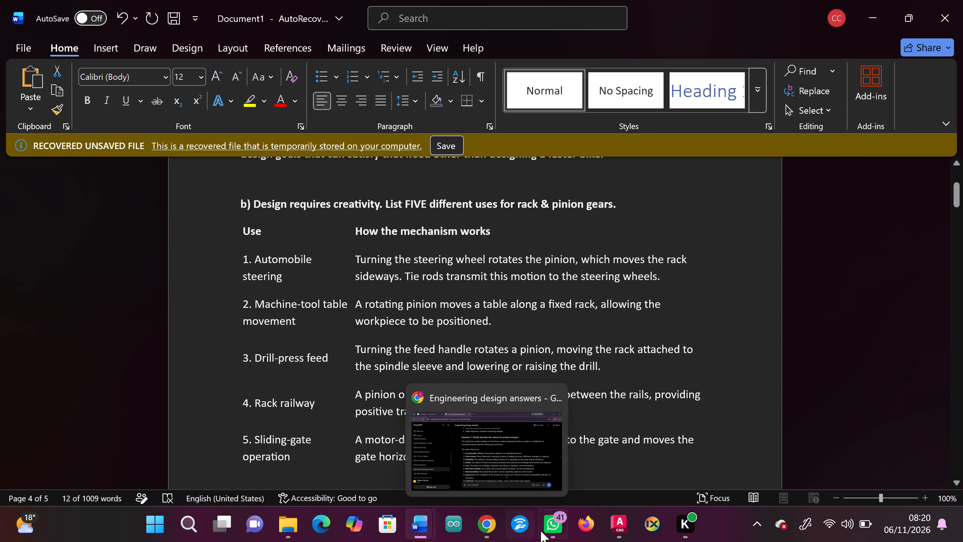
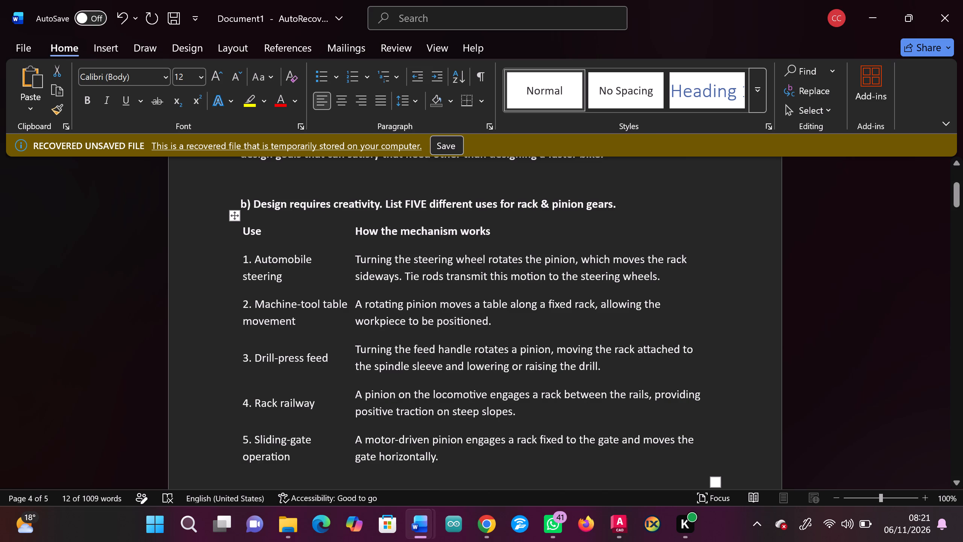
scroll(416, 296, up, 2)
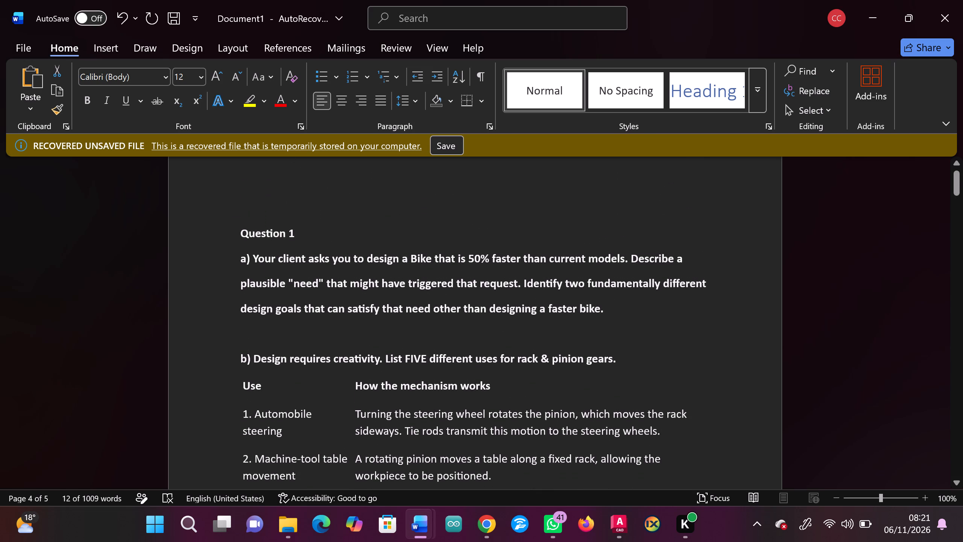
click(617, 309)
key(Return)
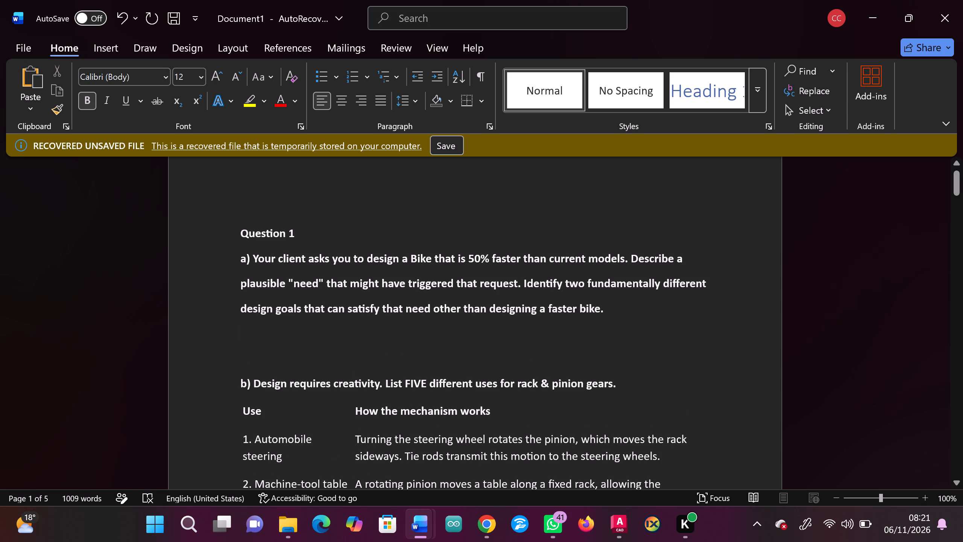
Paste the copied Goal 1 and Goal 2 answer paragraphs beneath Question 1 a), the faster bike question.
key(ctrl+v)
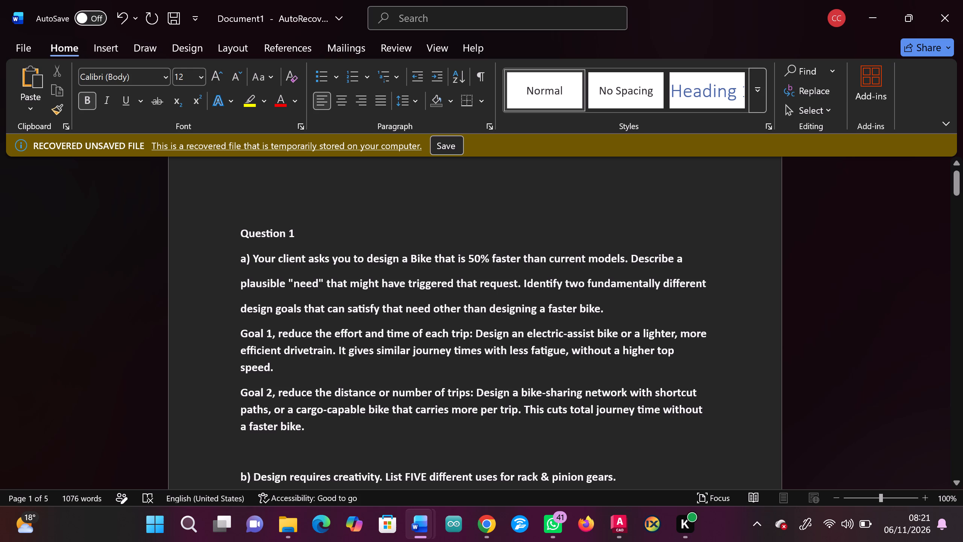
Look through Question 1 from the bike design goals to the product design cycle answer in part c) i.
scroll(518, 346, down, 1)
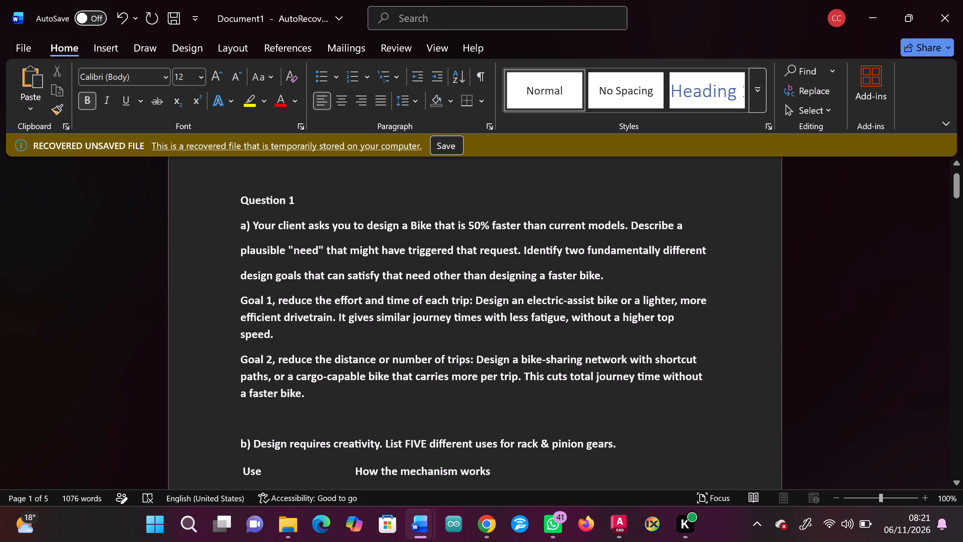
scroll(287, 319, down, 2)
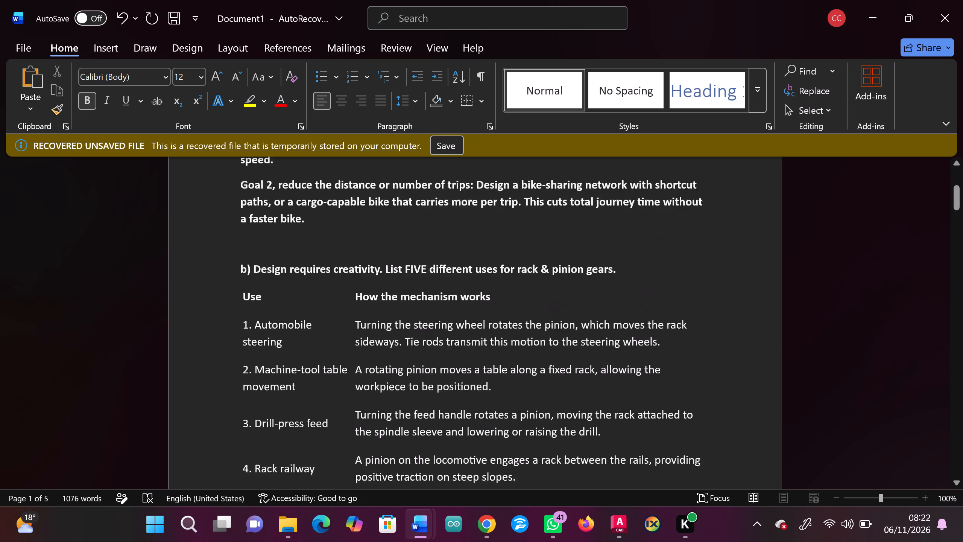
scroll(287, 319, down, 1)
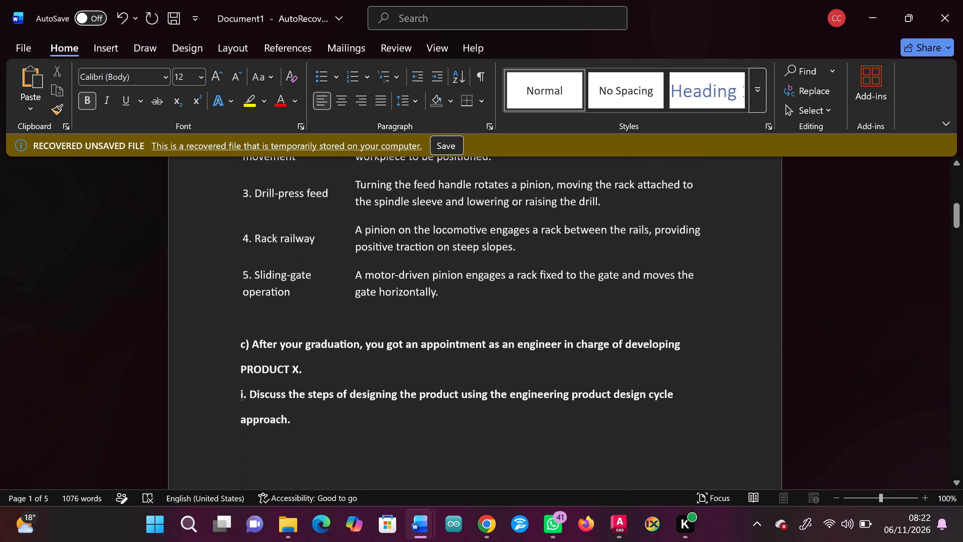
scroll(287, 319, down, 2)
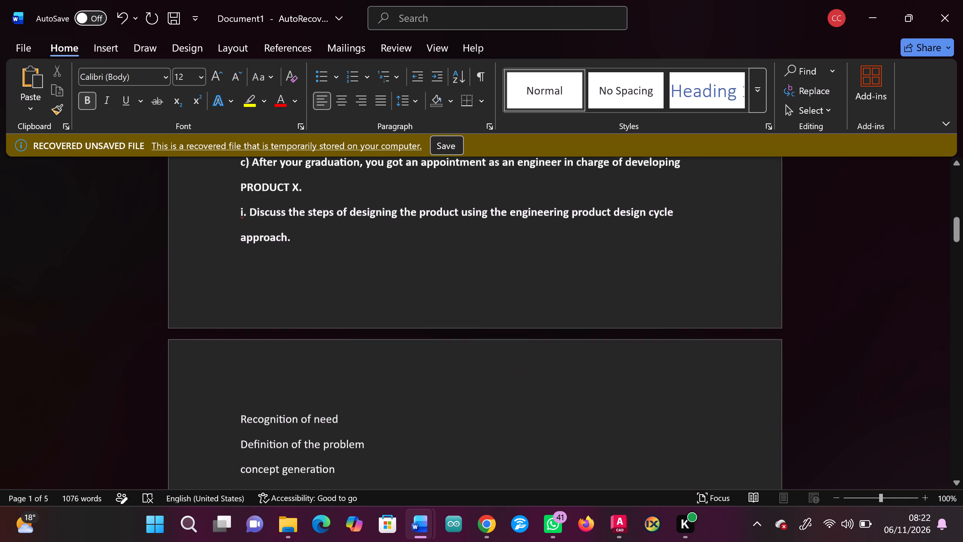
Delete the five-line design step list, from "Recognition of need" to "Analysis and optimisation", beneath Question 1 c) i.
scroll(287, 319, down, 1)
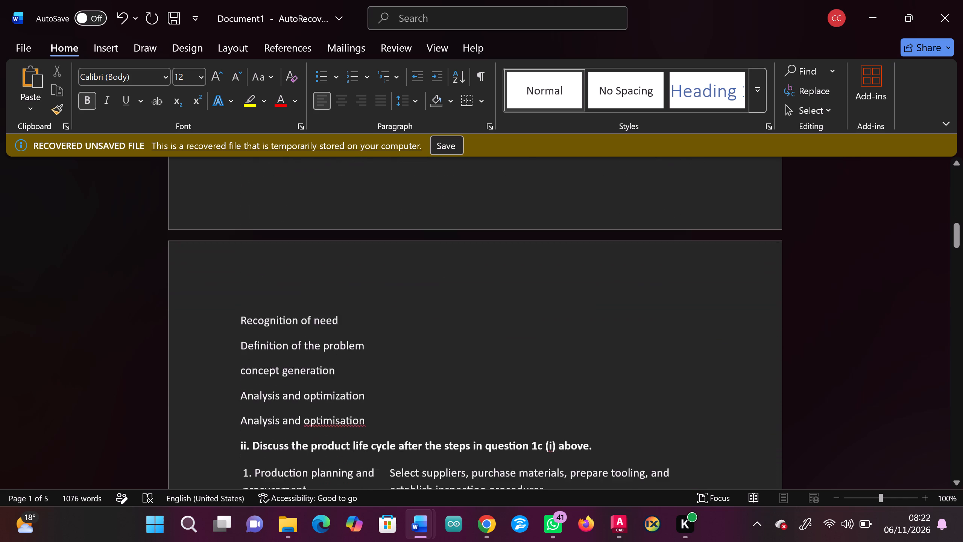
scroll(287, 319, down, 2)
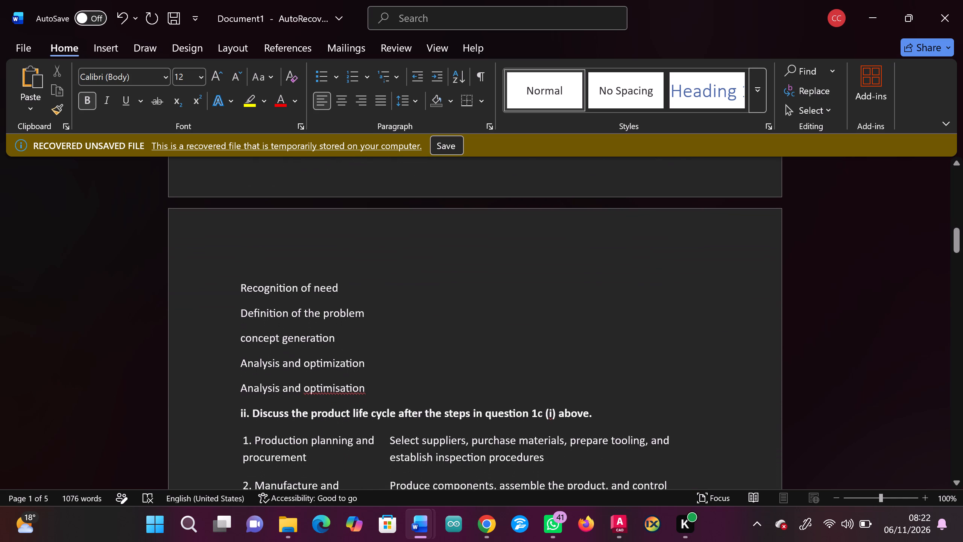
scroll(287, 319, down, 1)
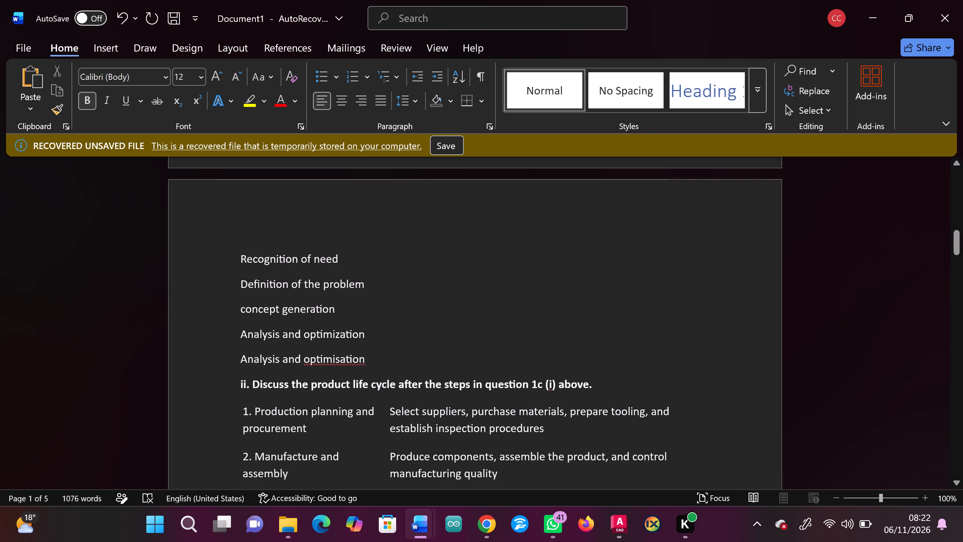
drag(239, 258, 346, 350)
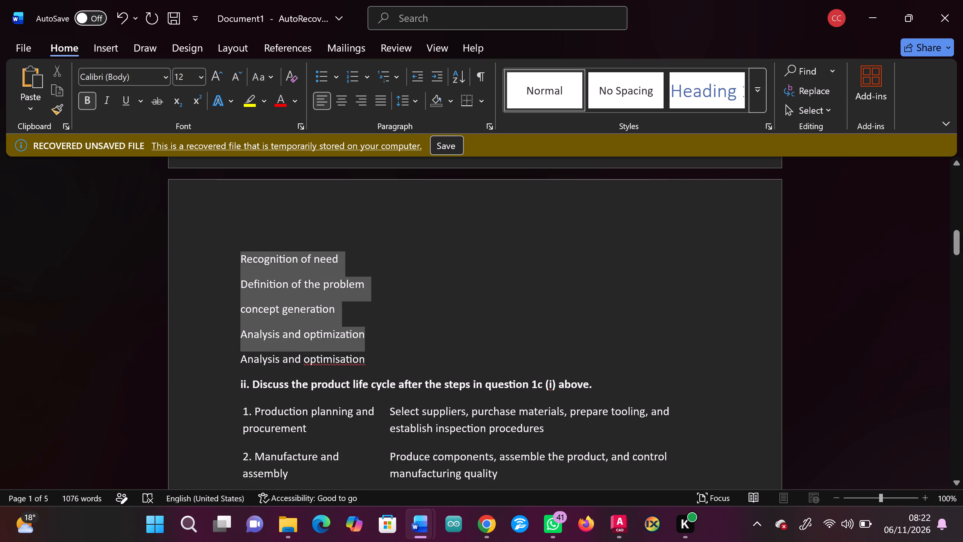
drag(346, 350, 364, 361)
key(BackSpace)
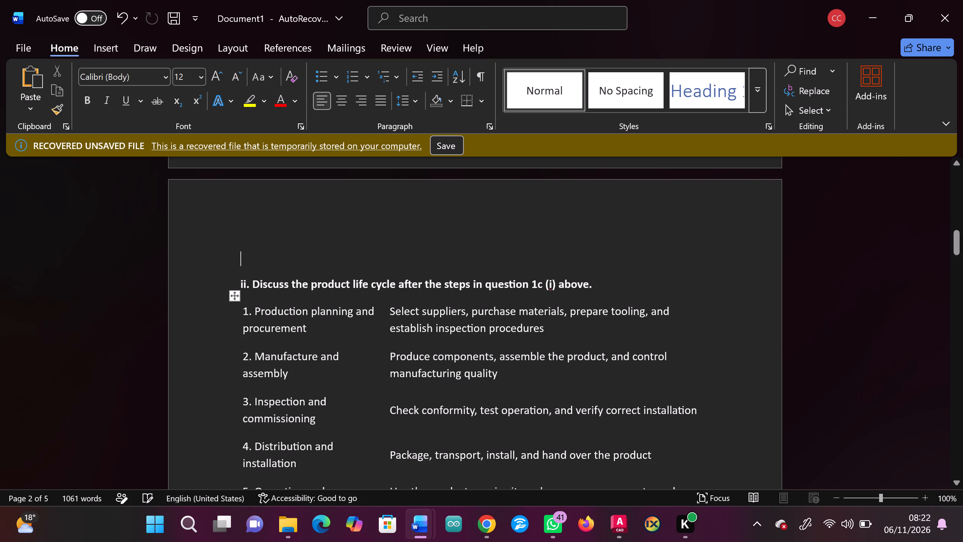
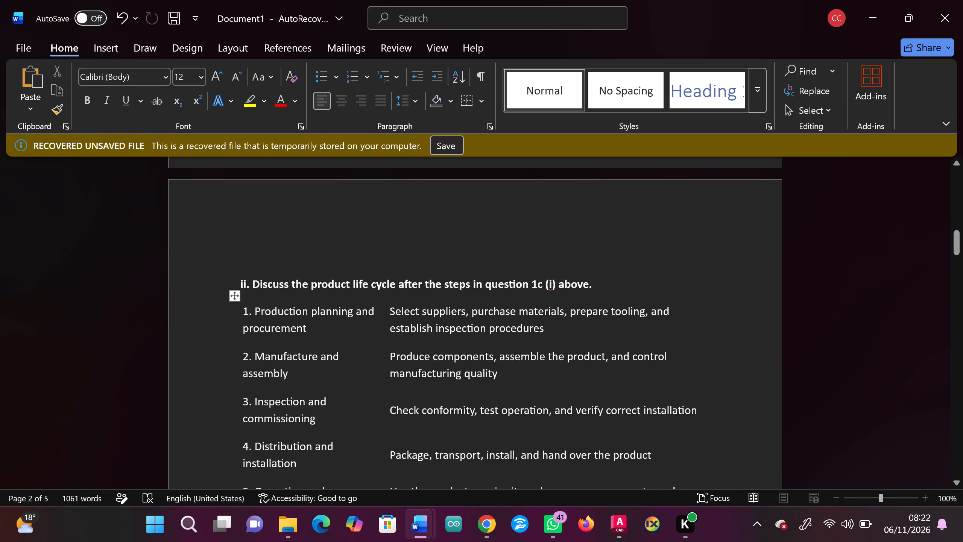
Look back over Question 1 from part c) ii to the rack and pinion uses in part b), returning to the unanswered part c) i.
scroll(384, 280, up, 1)
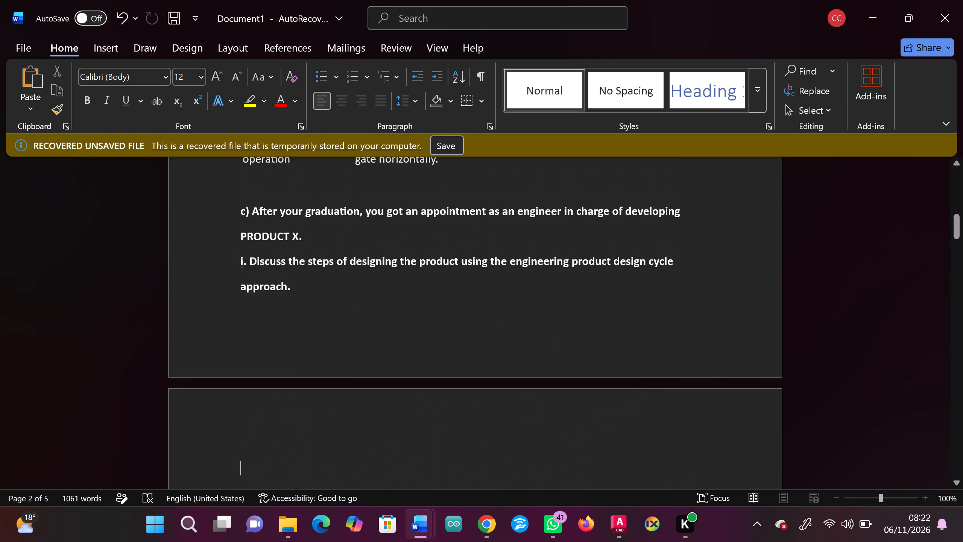
scroll(384, 280, up, 3)
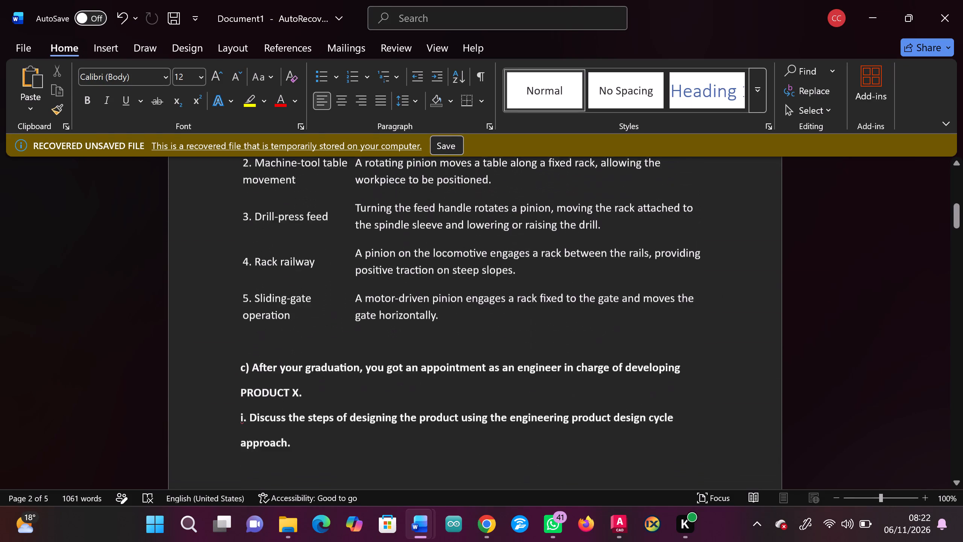
scroll(384, 280, up, 2)
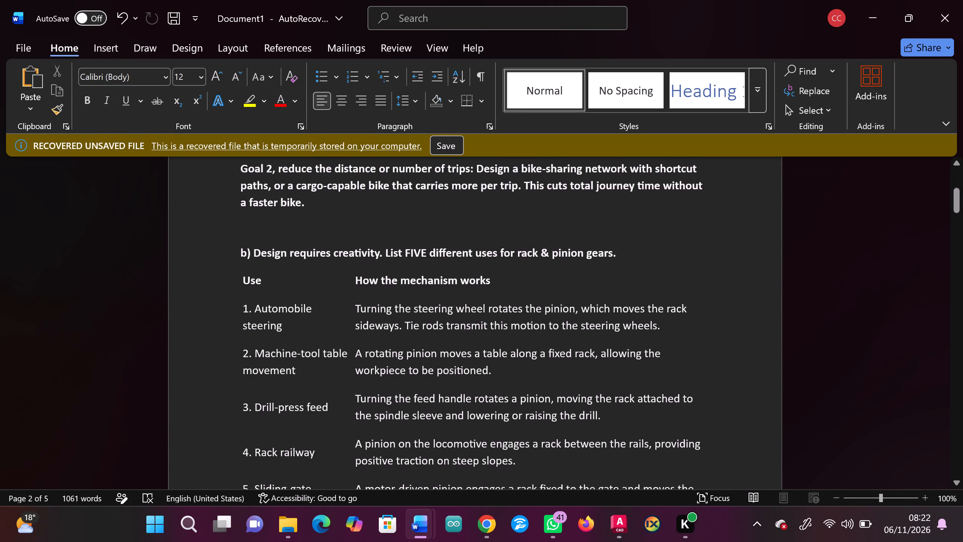
scroll(384, 280, down, 1)
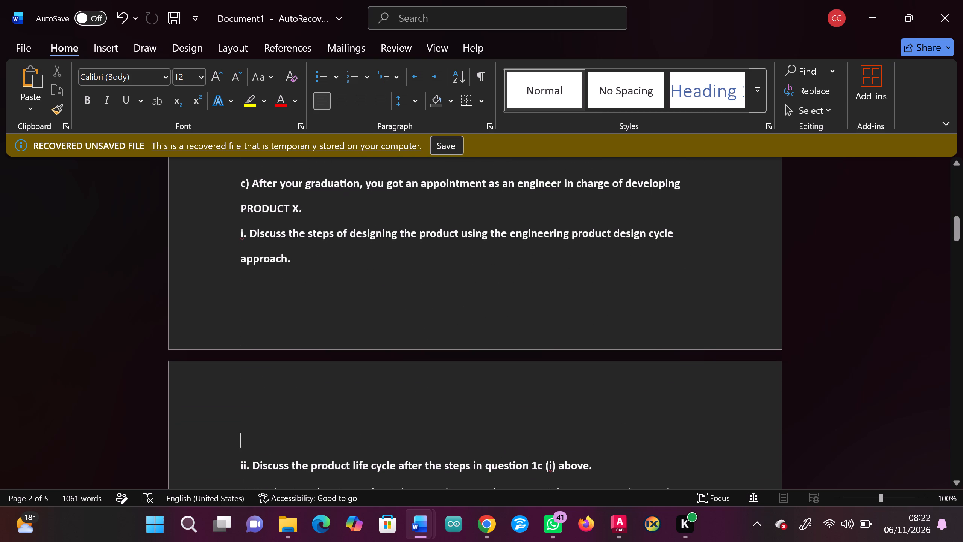
scroll(384, 280, down, 1)
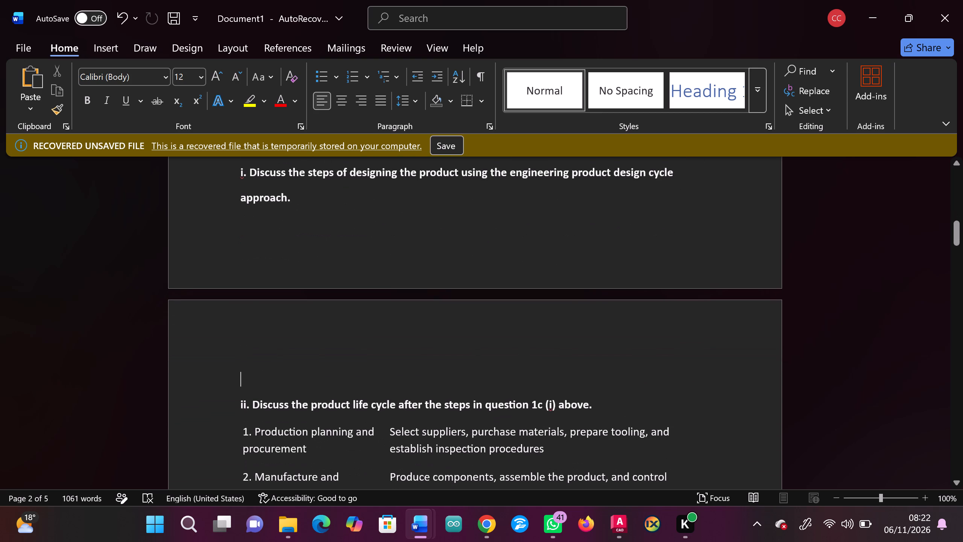
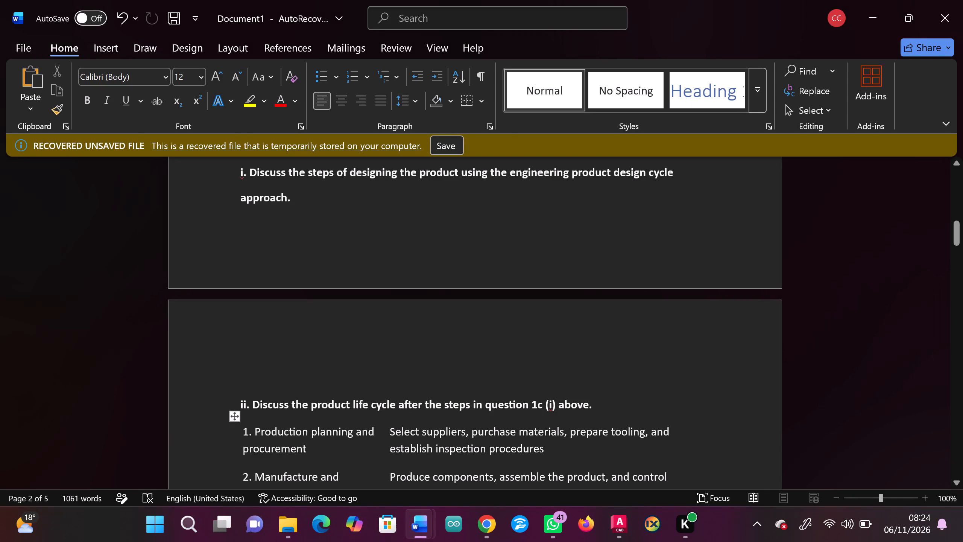
Paste the copied design steps, from Define requirements to Launch and feedback, on a new line beneath Question 1 c) i.
scroll(434, 418, up, 1)
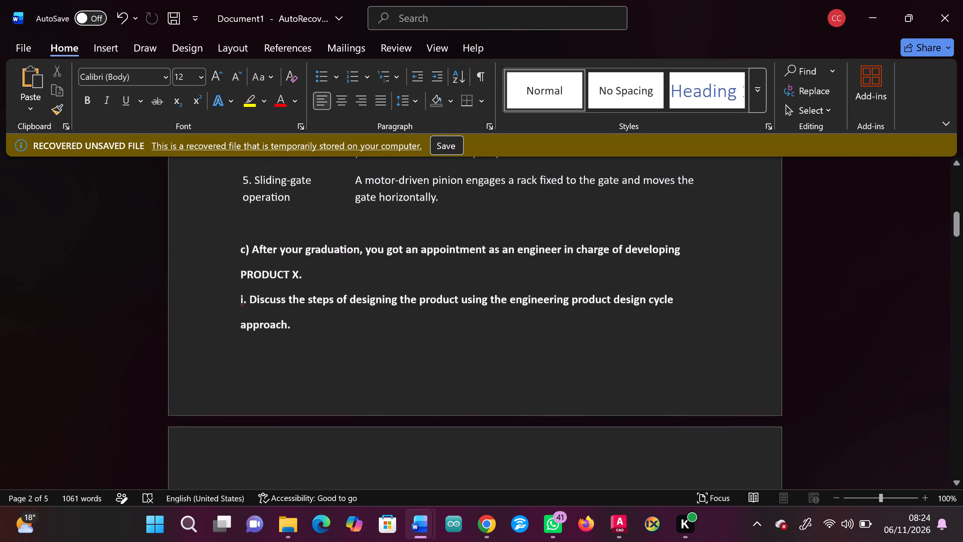
scroll(434, 418, up, 1)
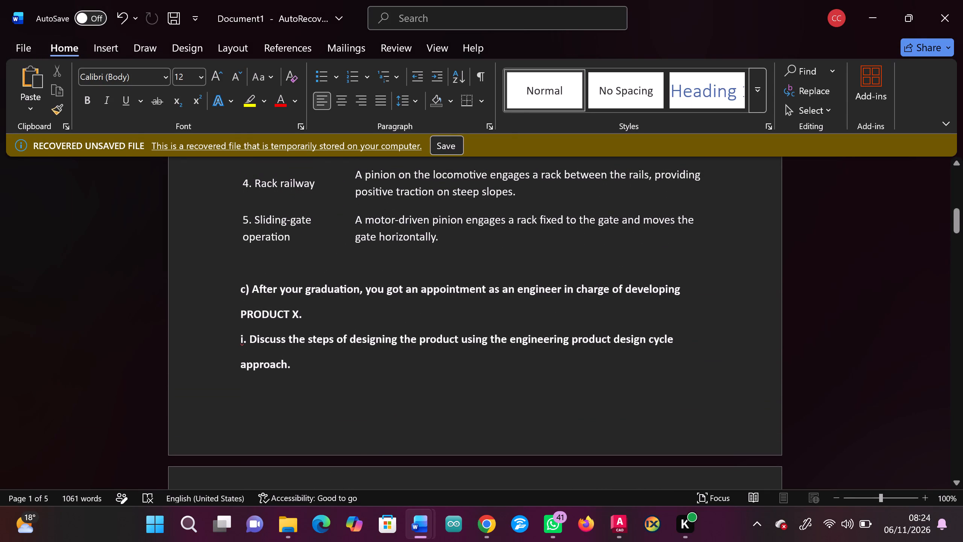
click(298, 365)
key(Return)
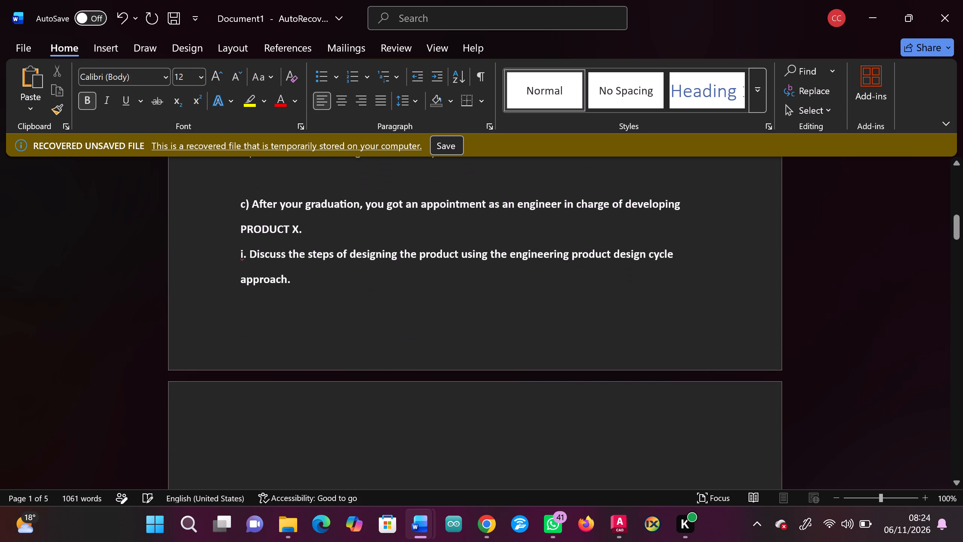
key(ctrl+v)
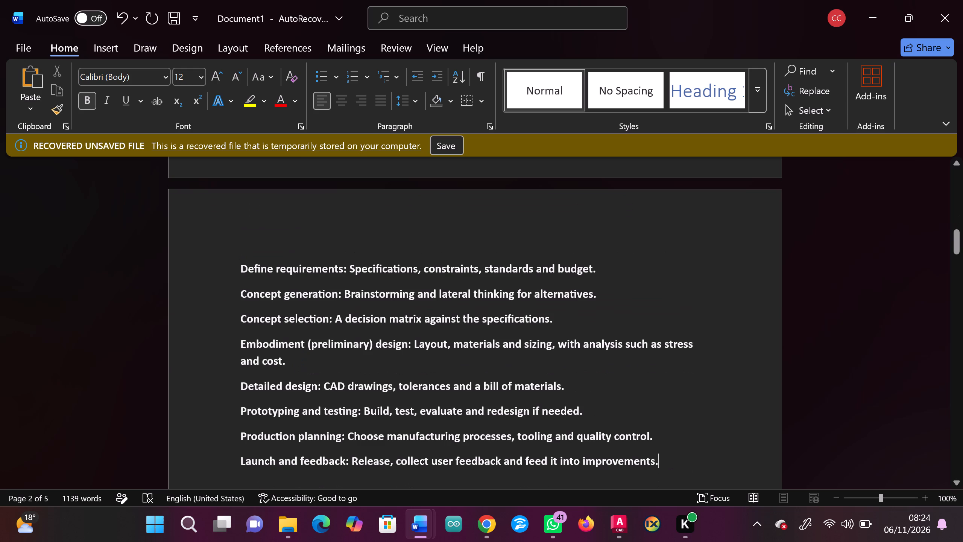
Look through the pasted design steps and the product life cycle answer in Question 1 c) ii.
scroll(298, 365, down, 1)
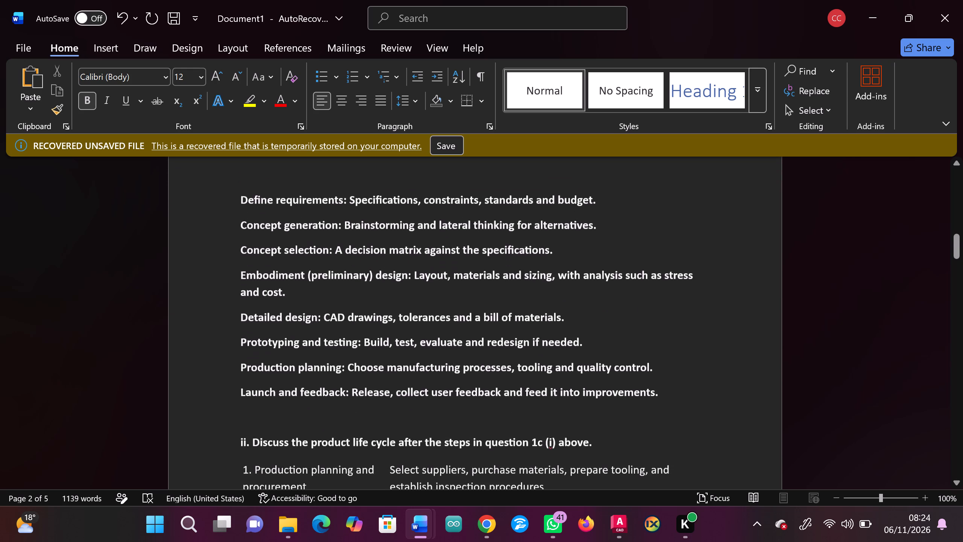
scroll(298, 365, right, 2)
scroll(298, 365, down, 1)
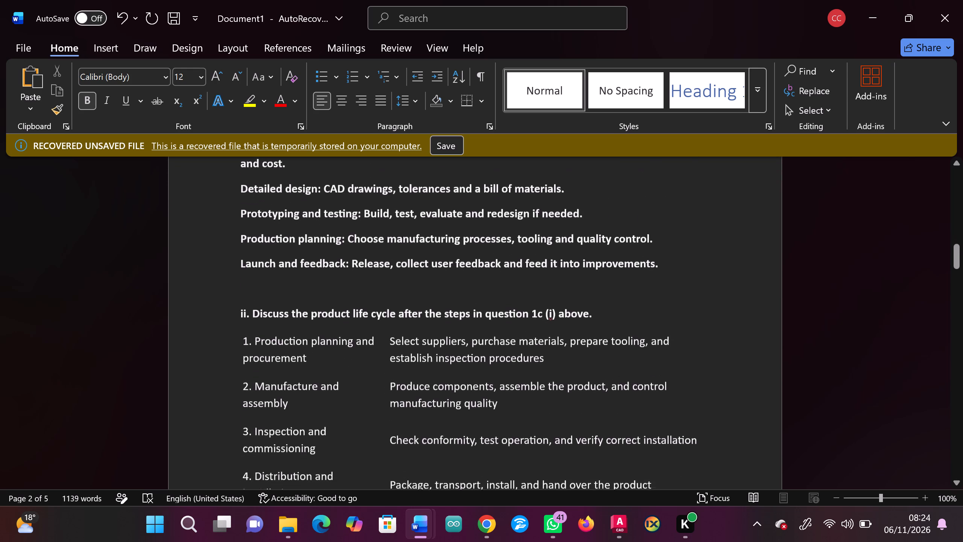
scroll(298, 365, down, 2)
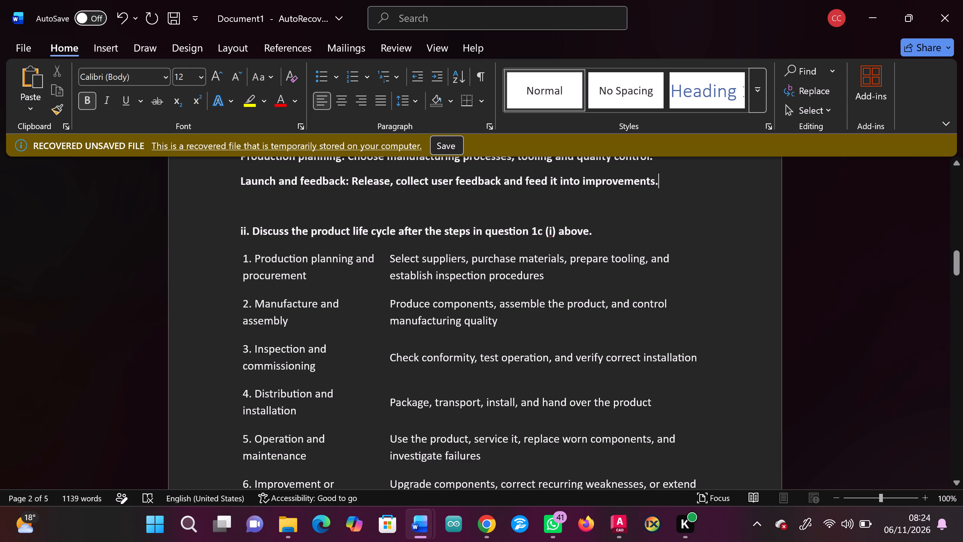
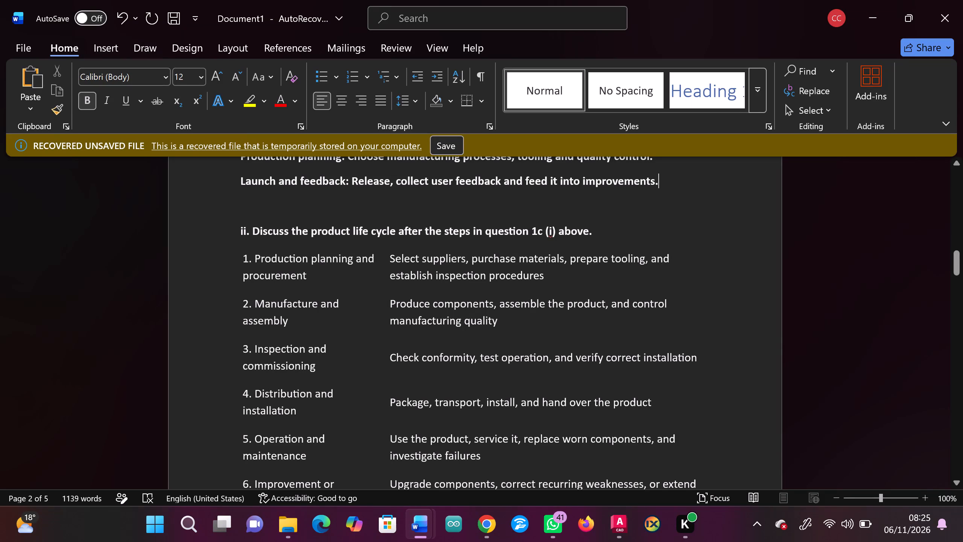
Move the outer edge of the product life cycle table in Question 1 c) ii inward to narrow its stage-name column.
scroll(365, 401, down, 1)
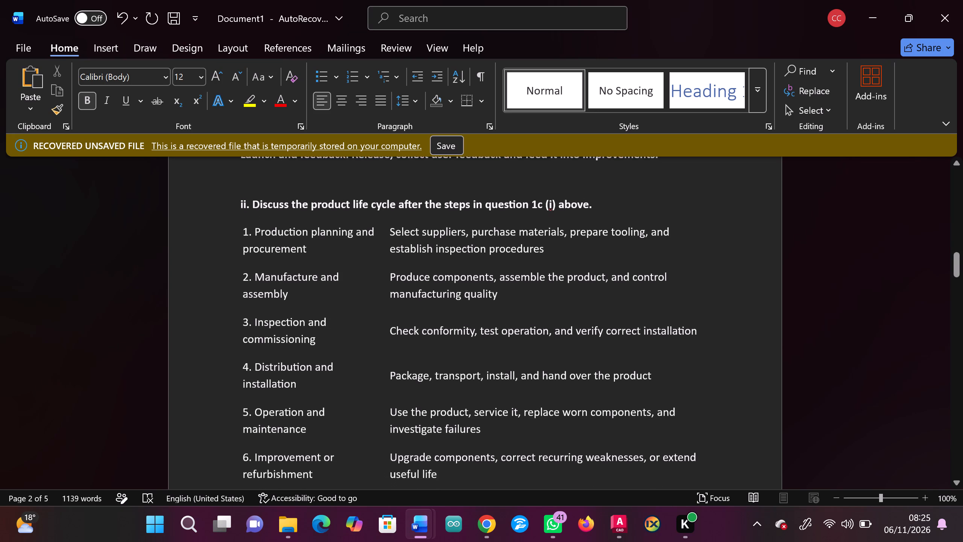
scroll(365, 401, down, 1)
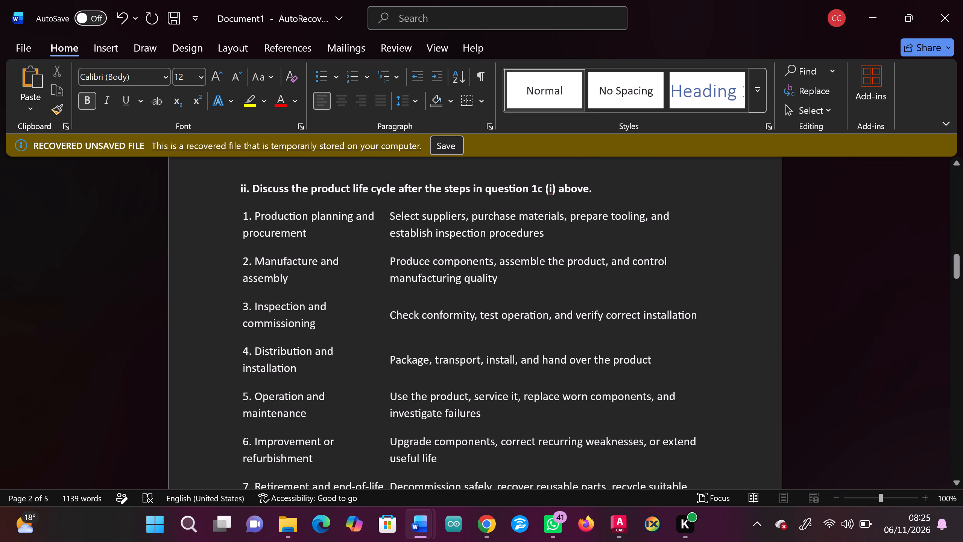
scroll(365, 401, down, 1)
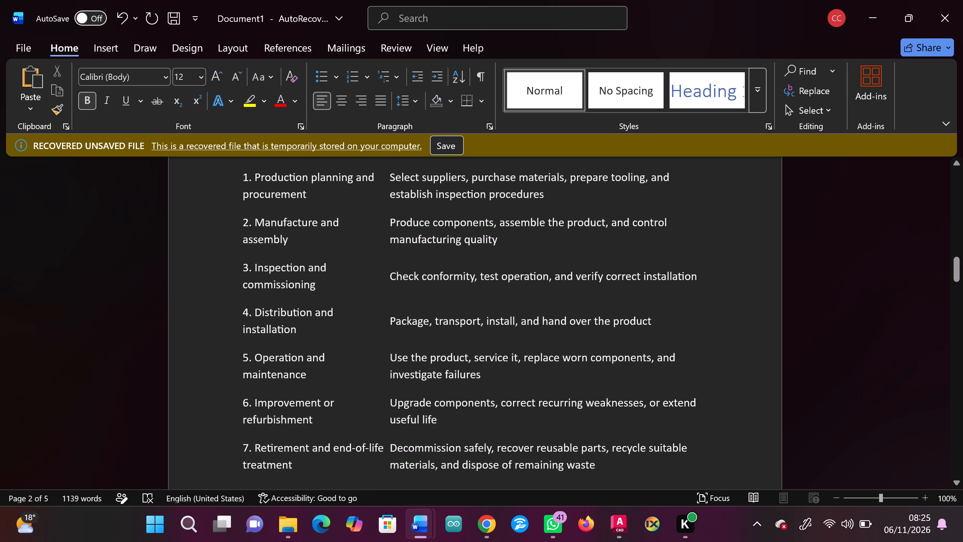
drag(239, 177, 299, 245)
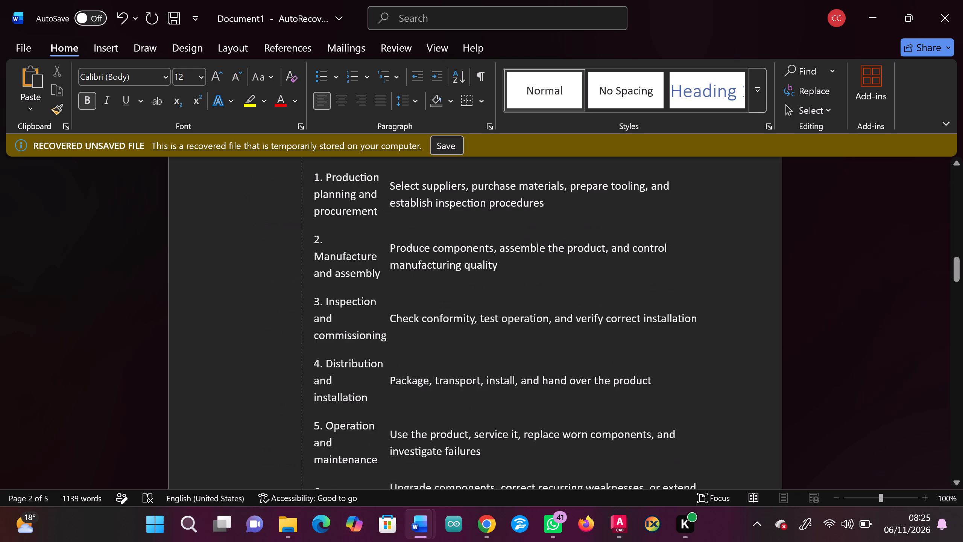
drag(299, 245, 286, 245)
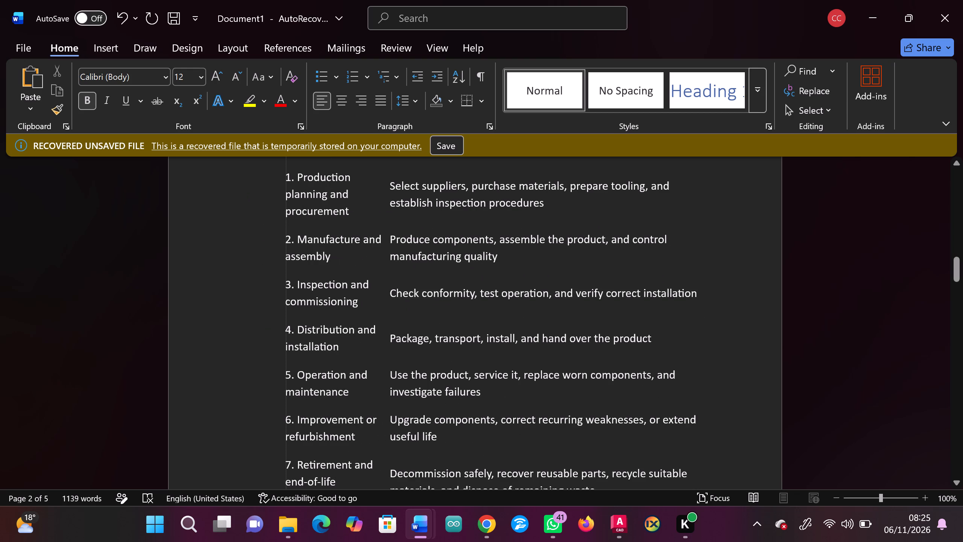
drag(286, 245, 296, 245)
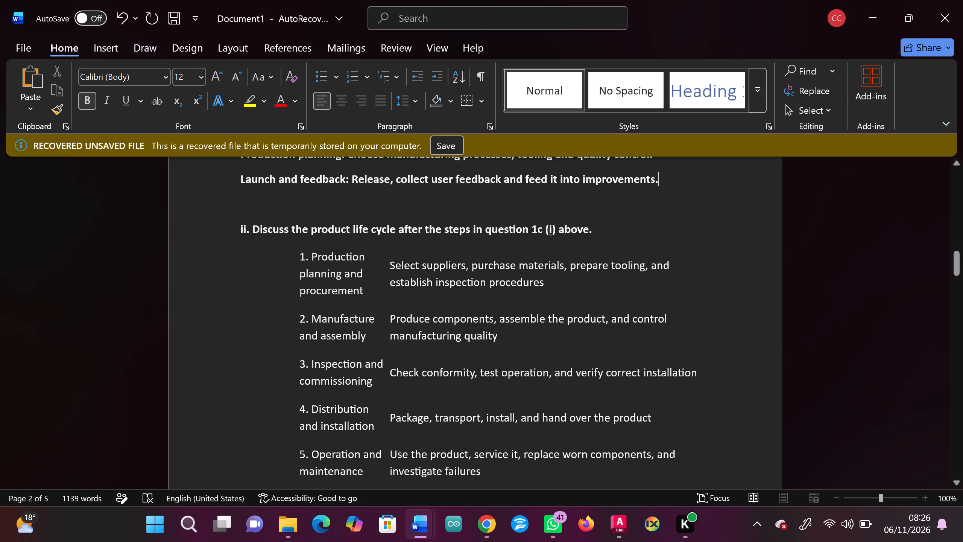
Look over the levels of engineering design answer in part d) and the earlier Question 1 answers up to the rack and pinion table.
scroll(241, 271, down, 2)
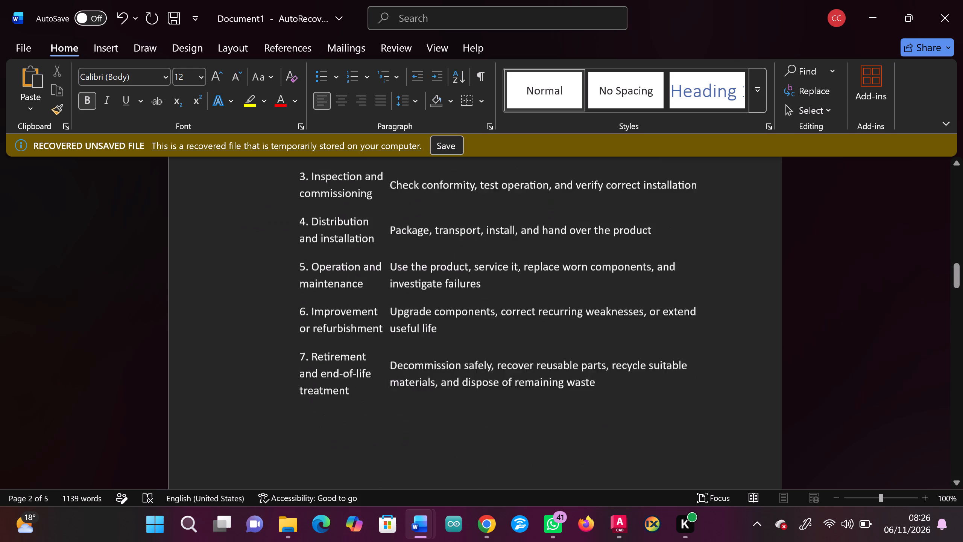
scroll(241, 271, down, 3)
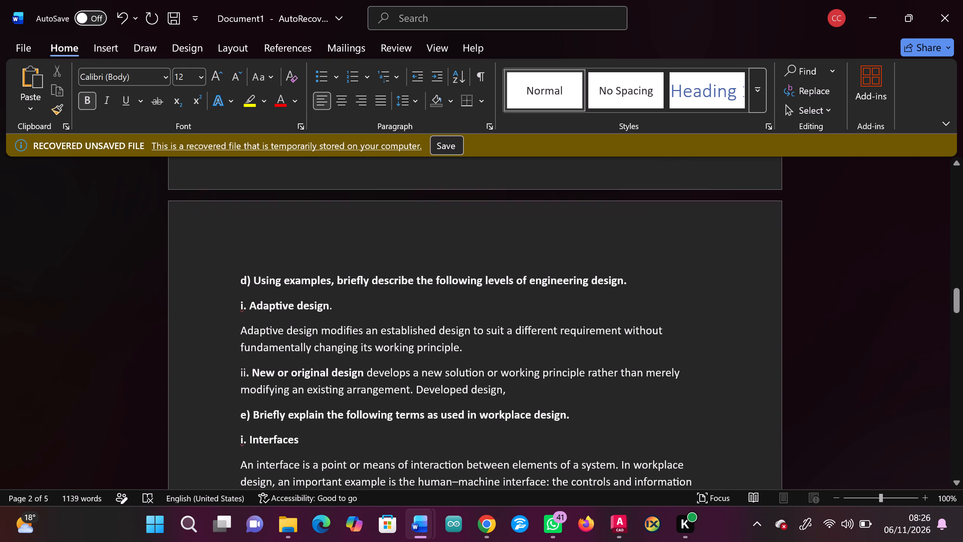
scroll(241, 271, down, 1)
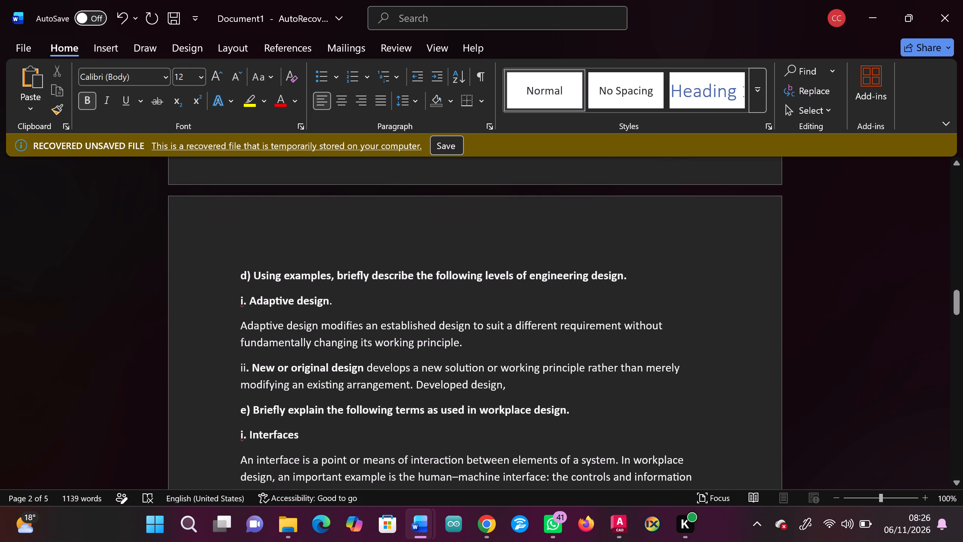
drag(233, 301, 258, 345)
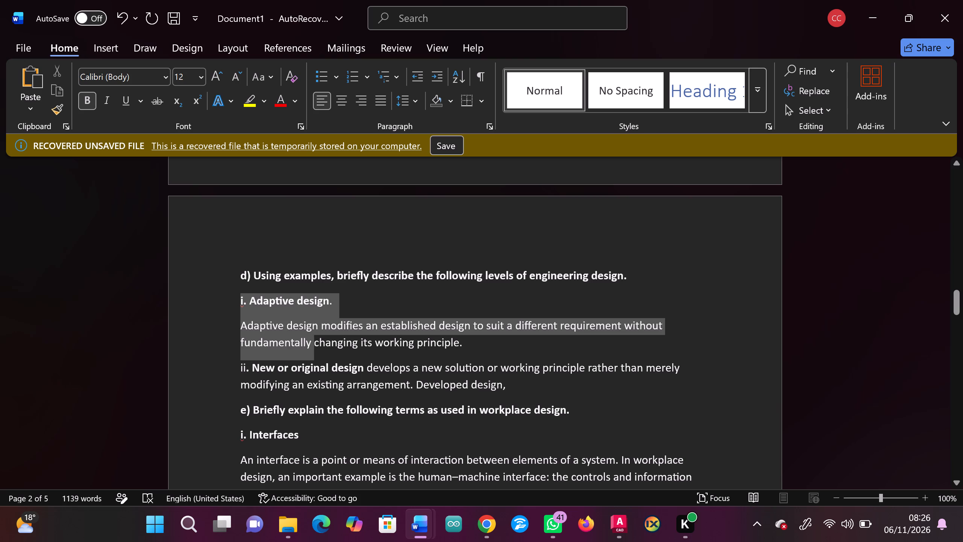
drag(258, 345, 242, 434)
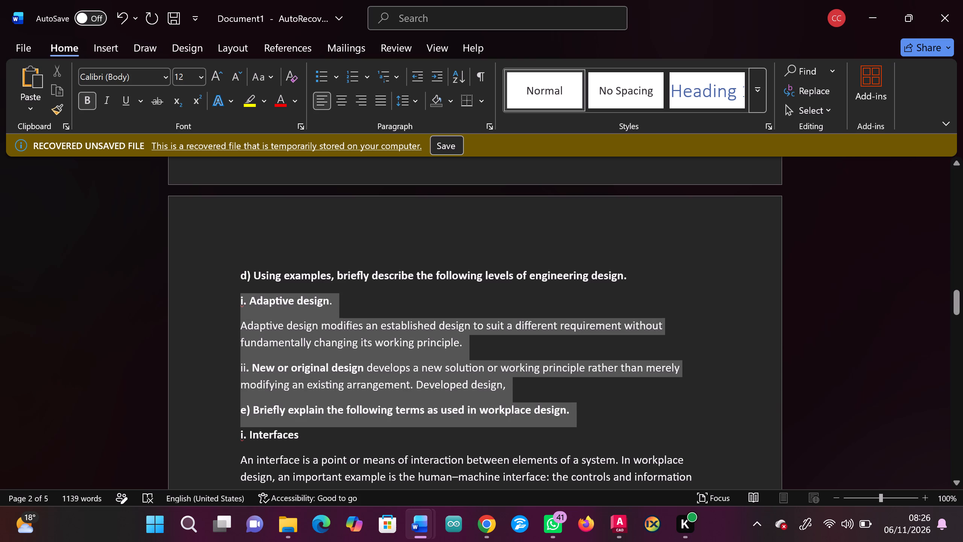
drag(242, 434, 173, 368)
click(173, 368)
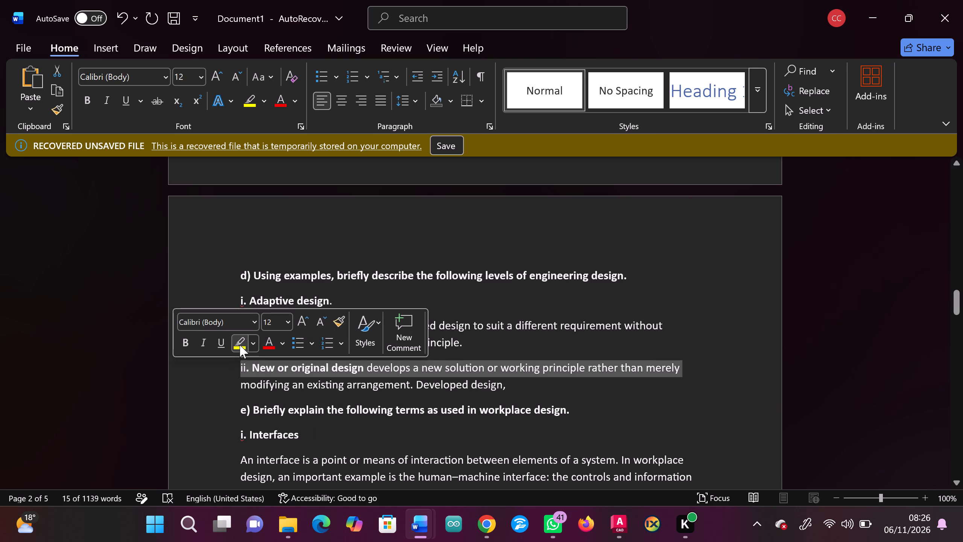
double_click(219, 268)
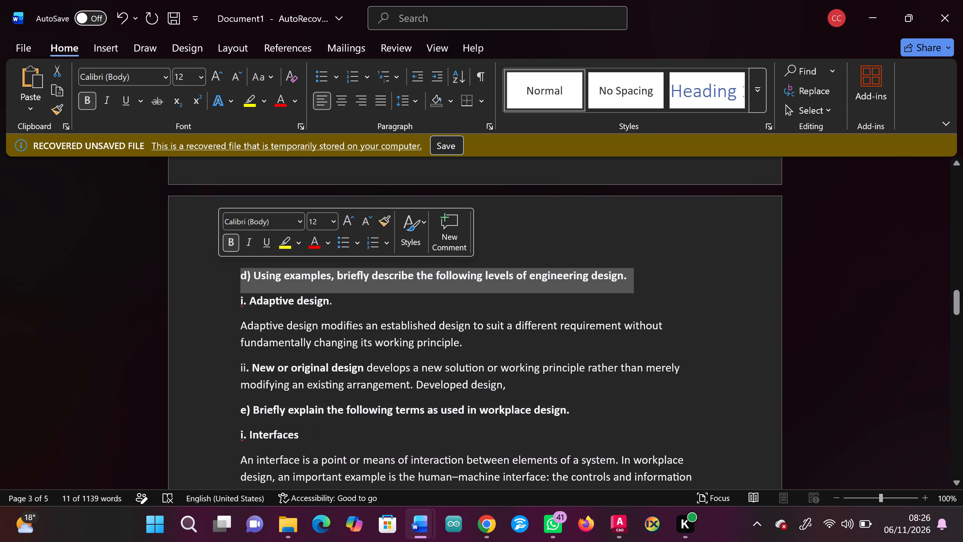
scroll(454, 302, up, 3)
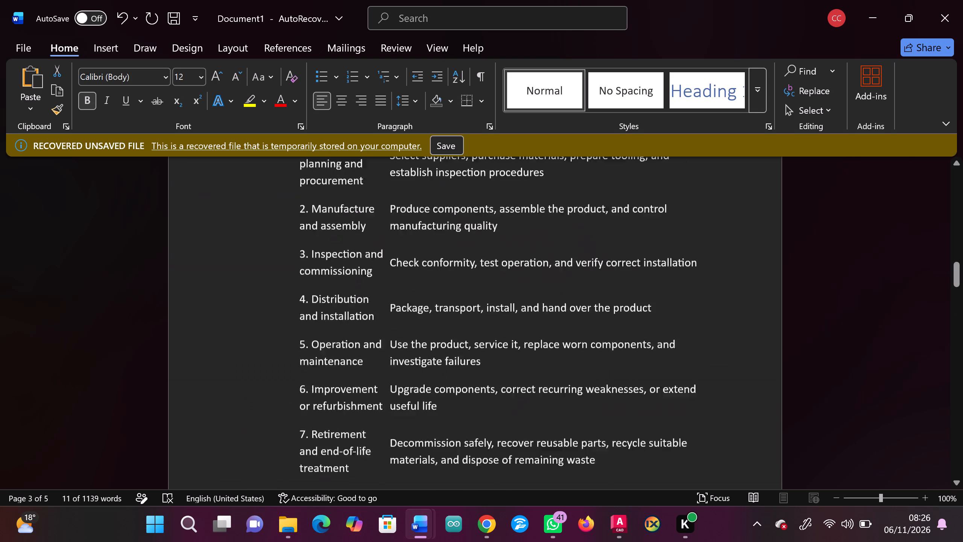
scroll(454, 302, up, 4)
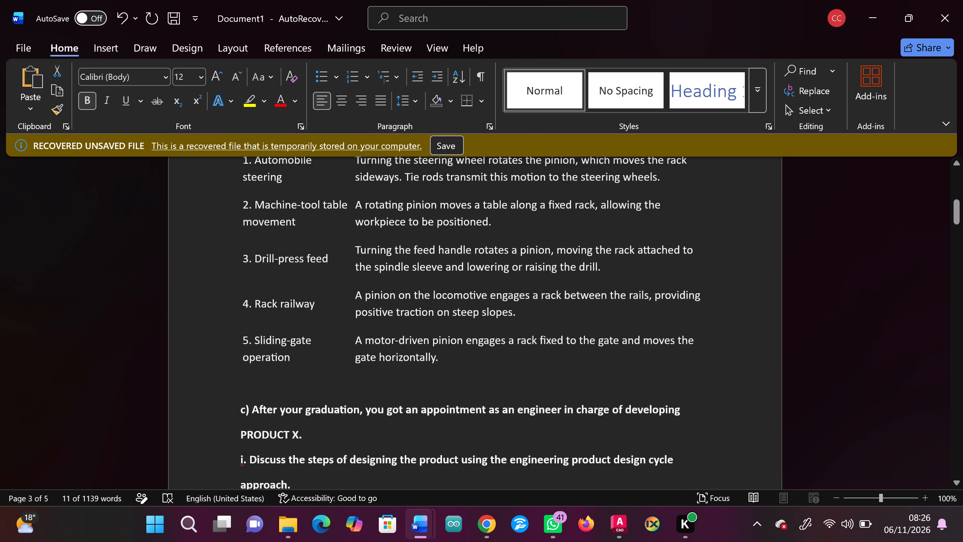
scroll(454, 302, up, 2)
scroll(454, 302, down, 2)
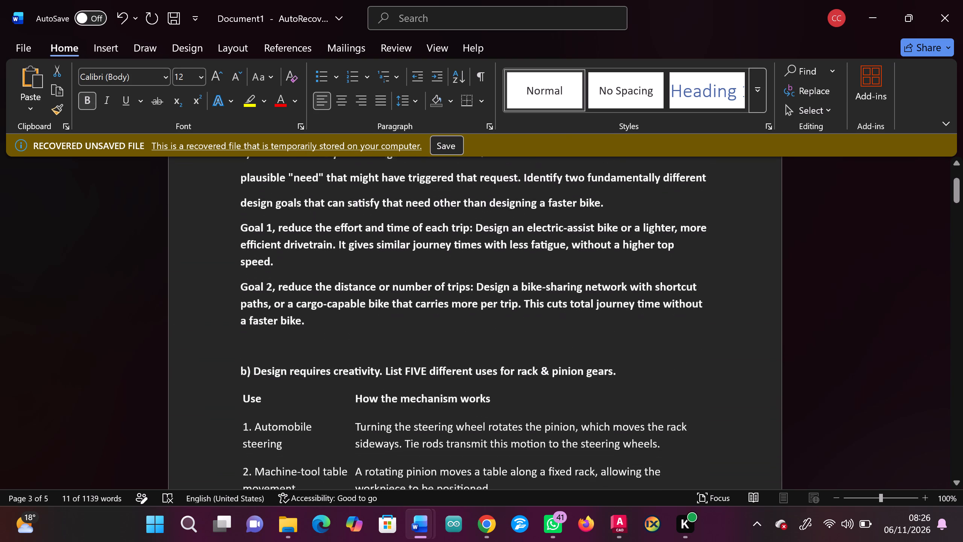
scroll(454, 302, down, 2)
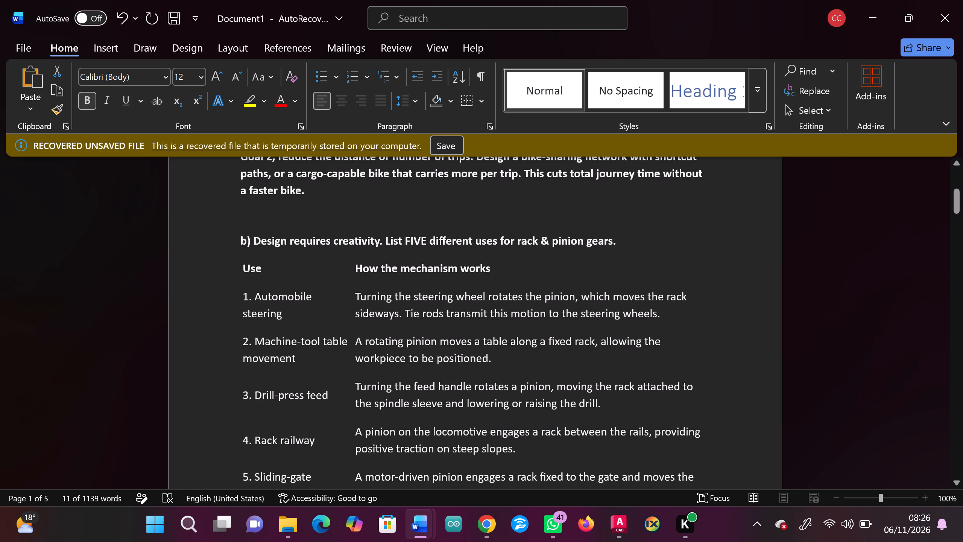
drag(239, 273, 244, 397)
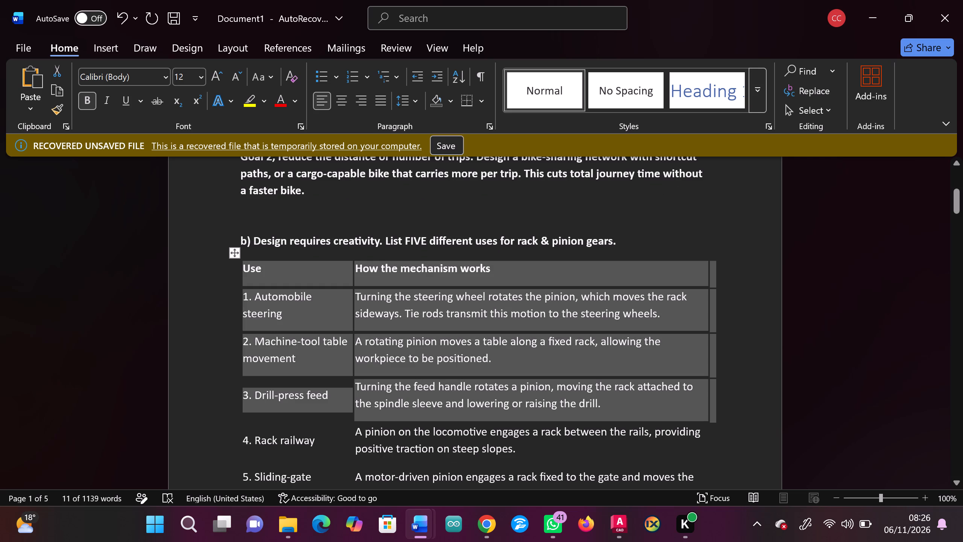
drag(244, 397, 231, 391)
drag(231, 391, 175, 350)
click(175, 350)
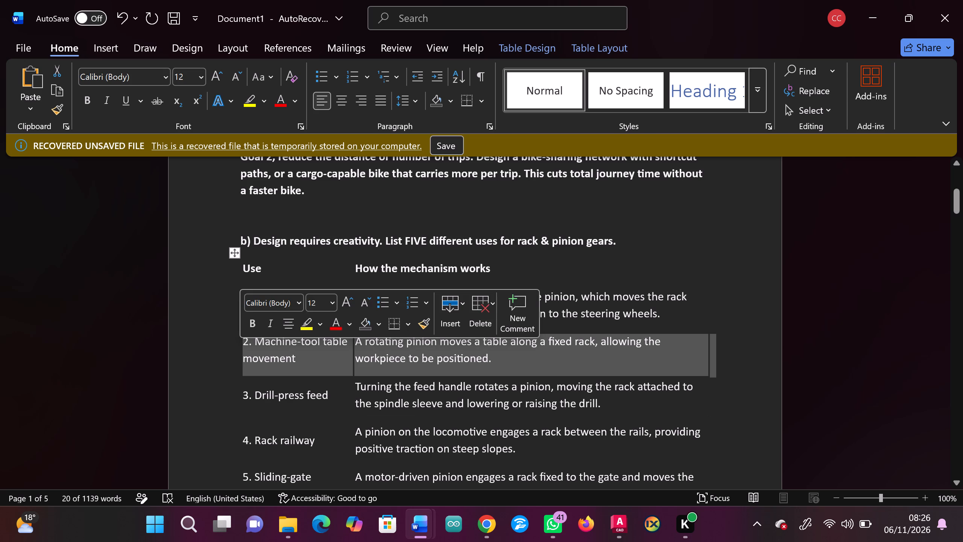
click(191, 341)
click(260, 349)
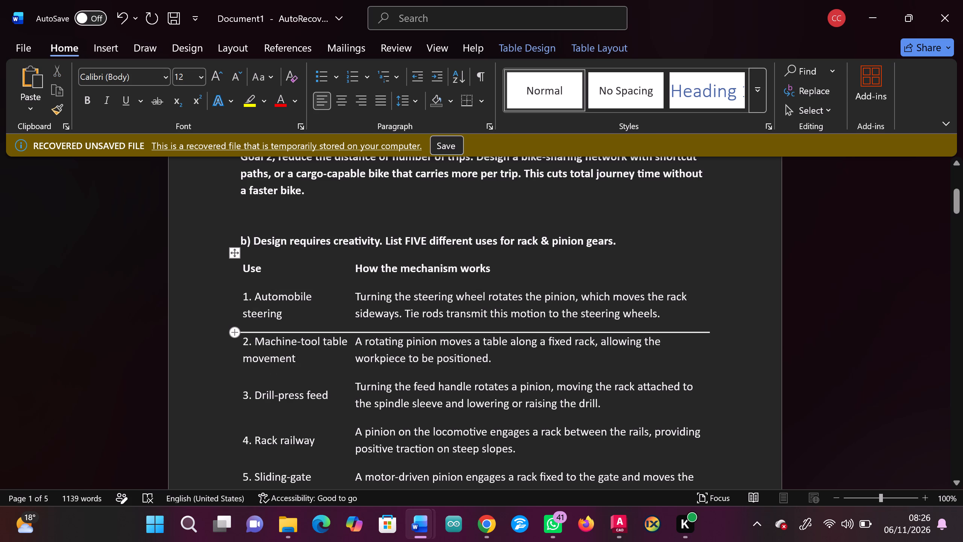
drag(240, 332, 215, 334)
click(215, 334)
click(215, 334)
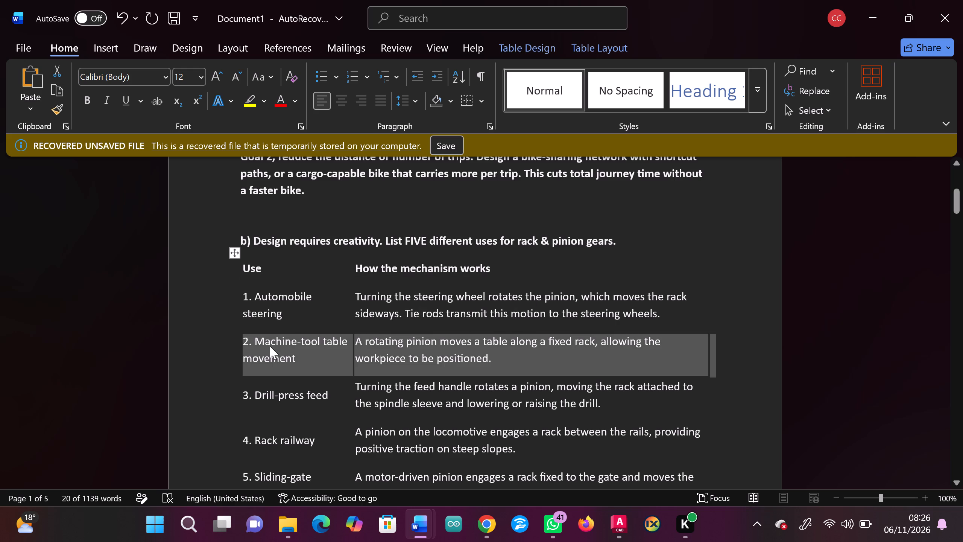
Insert two blank rows between the Automobile steering and Machine-tool table movement rows of the rack and pinion uses table.
click(276, 353)
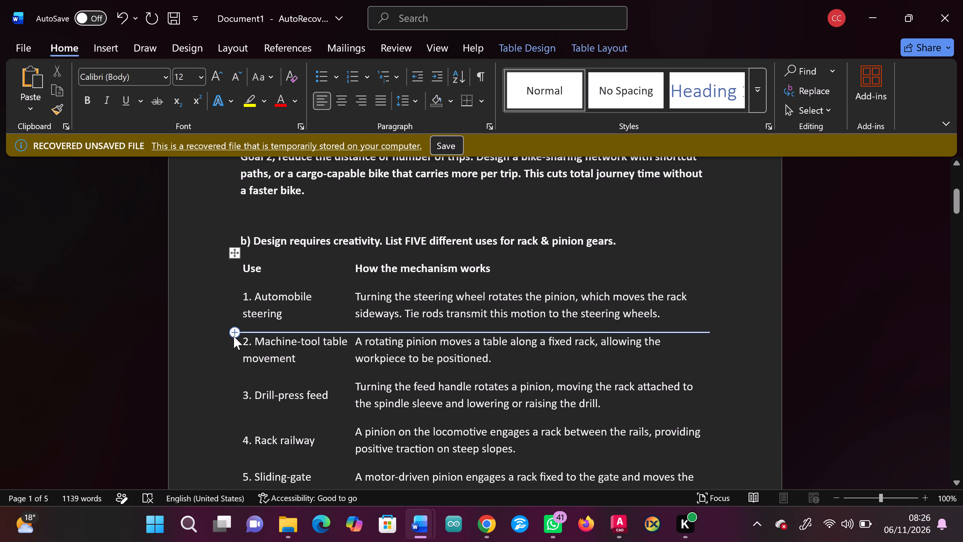
click(234, 336)
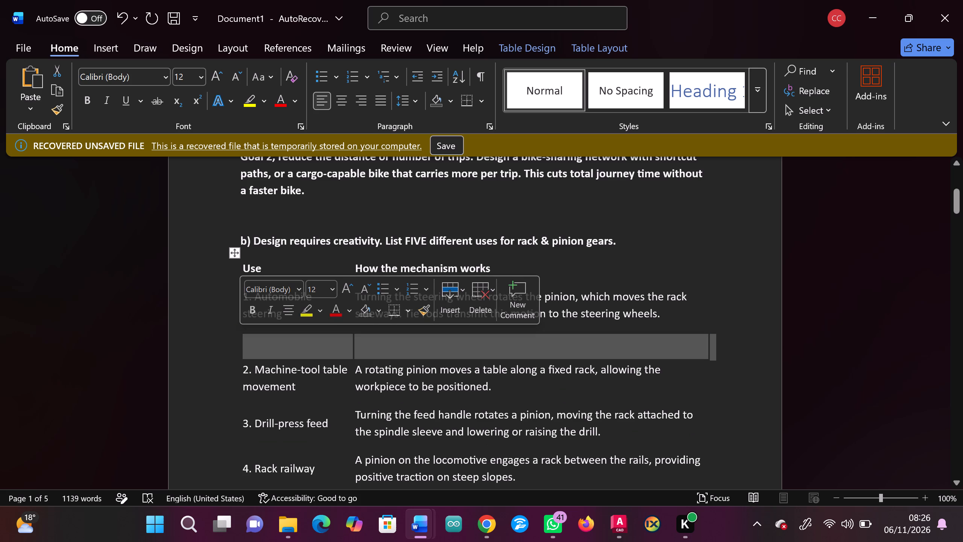
click(281, 350)
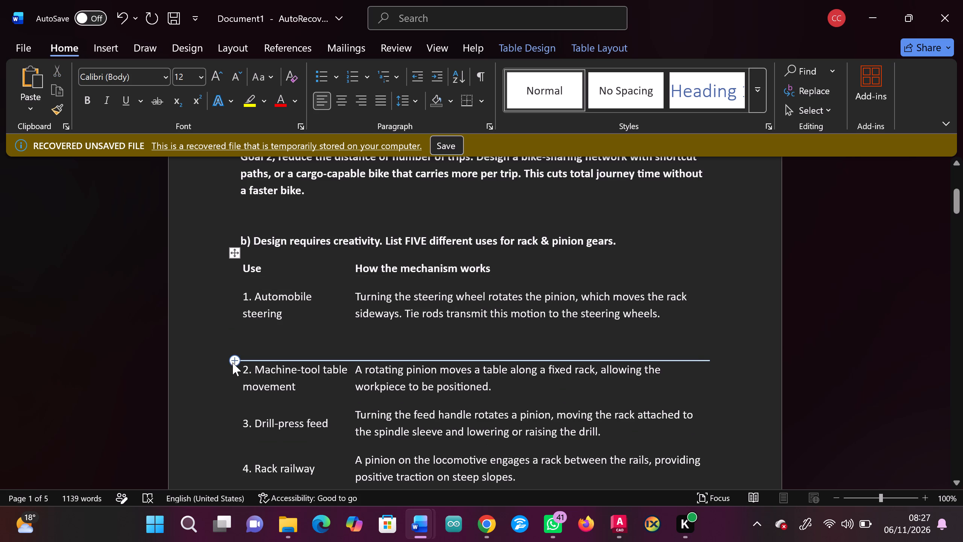
click(233, 362)
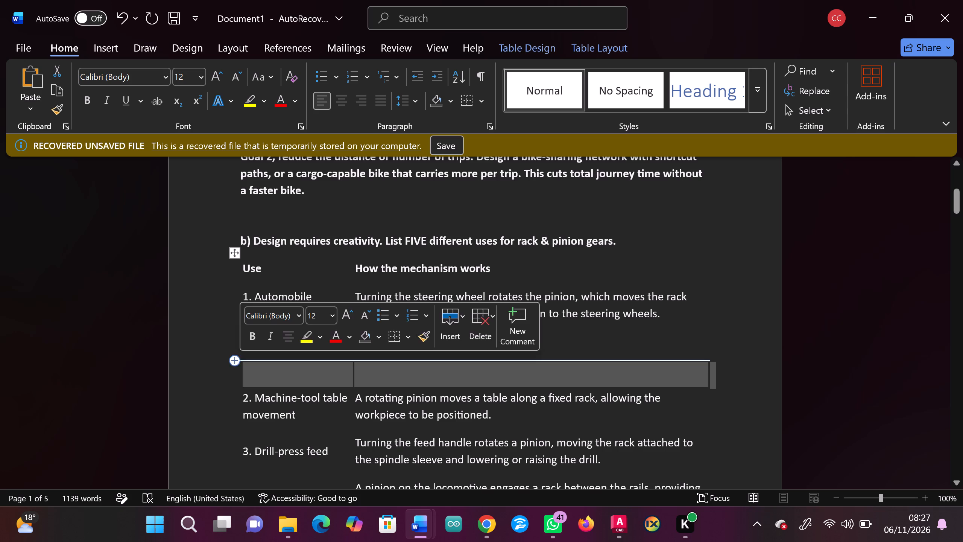
click(220, 345)
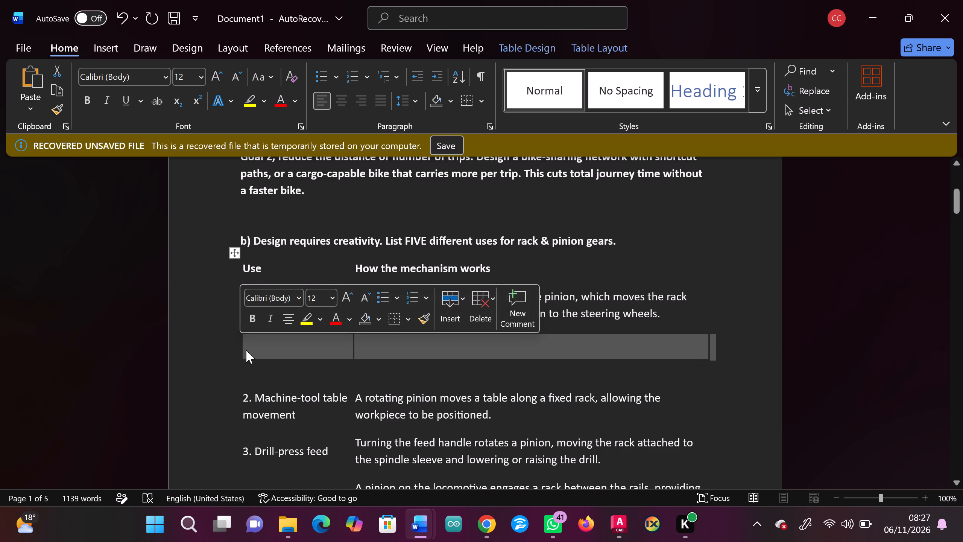
click(262, 344)
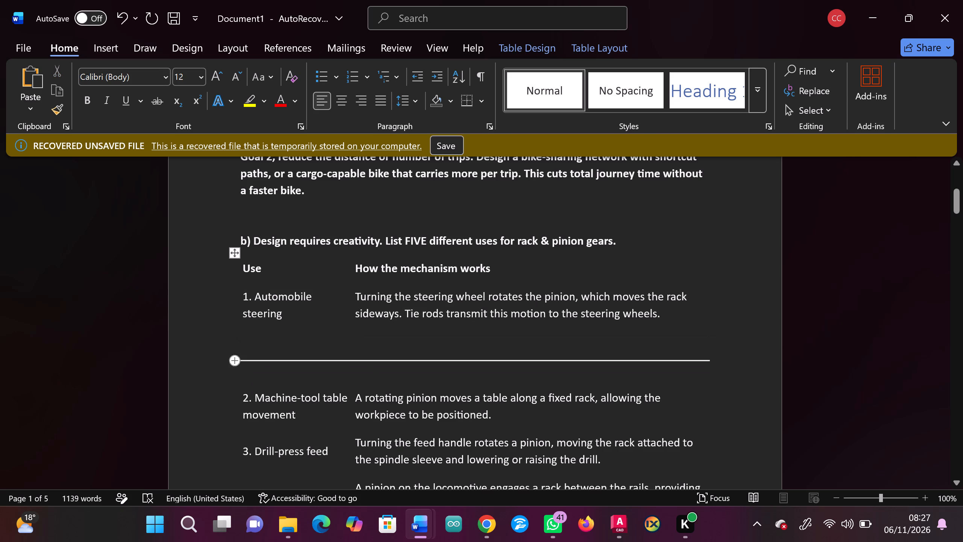
Delete the Machine-tool table movement row from the rack and pinion uses table in Question 1 b).
click(238, 407)
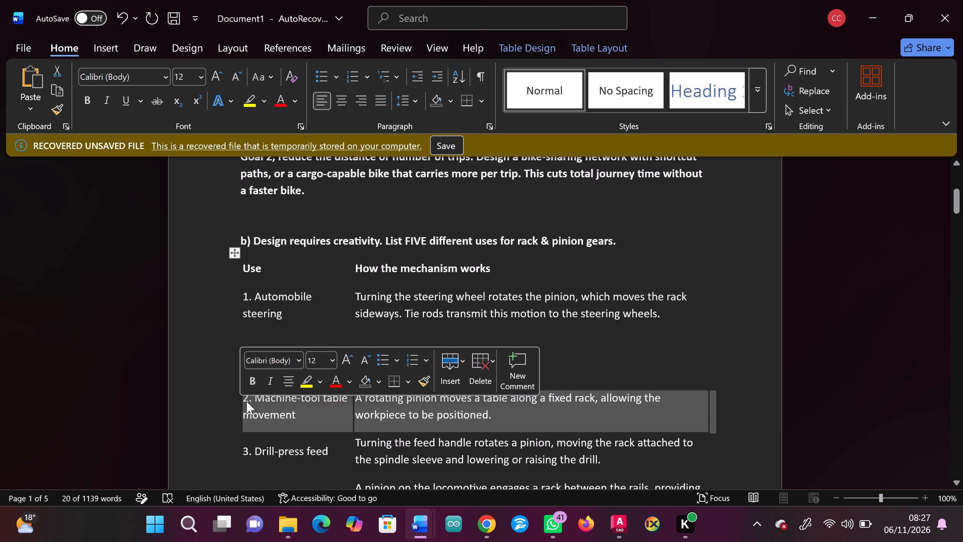
click(237, 398)
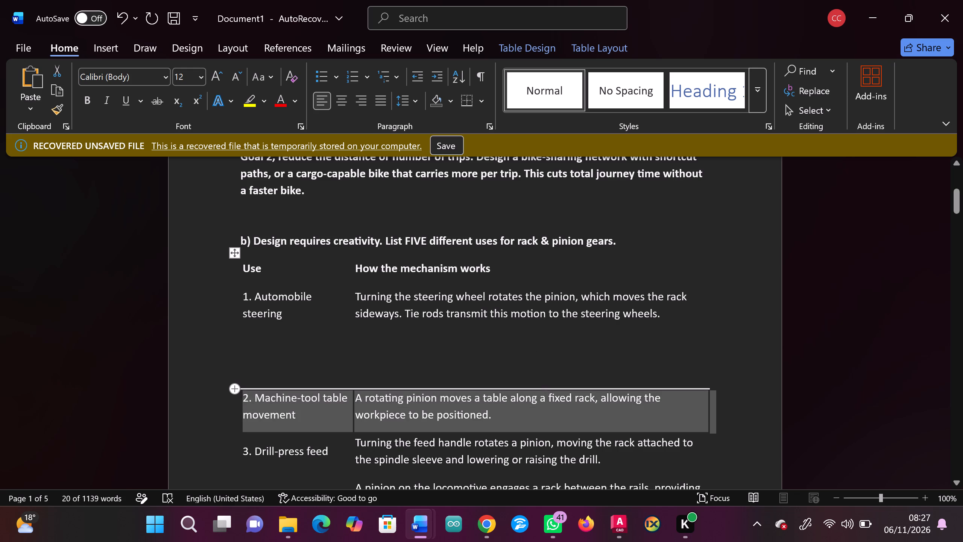
key(BackSpace)
key(BackSpace)
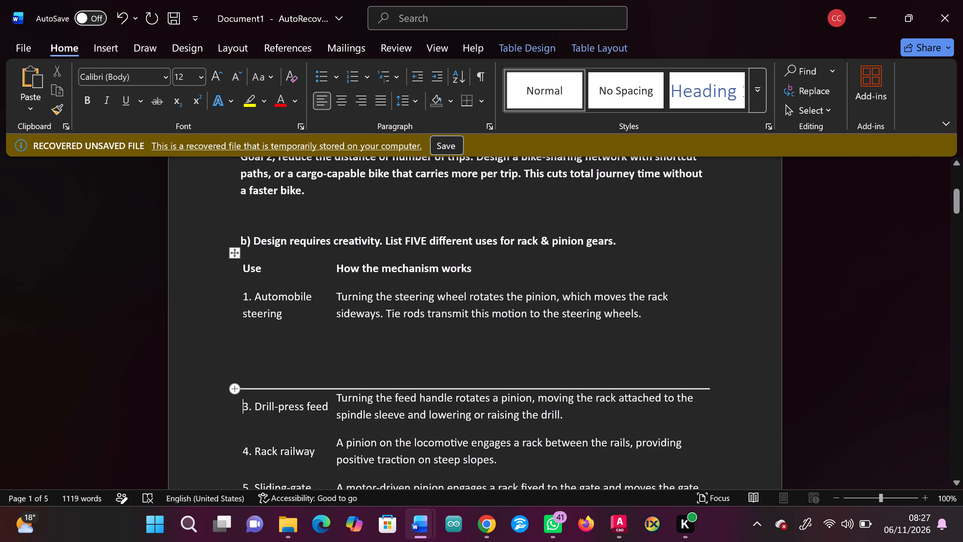
key(BackSpace)
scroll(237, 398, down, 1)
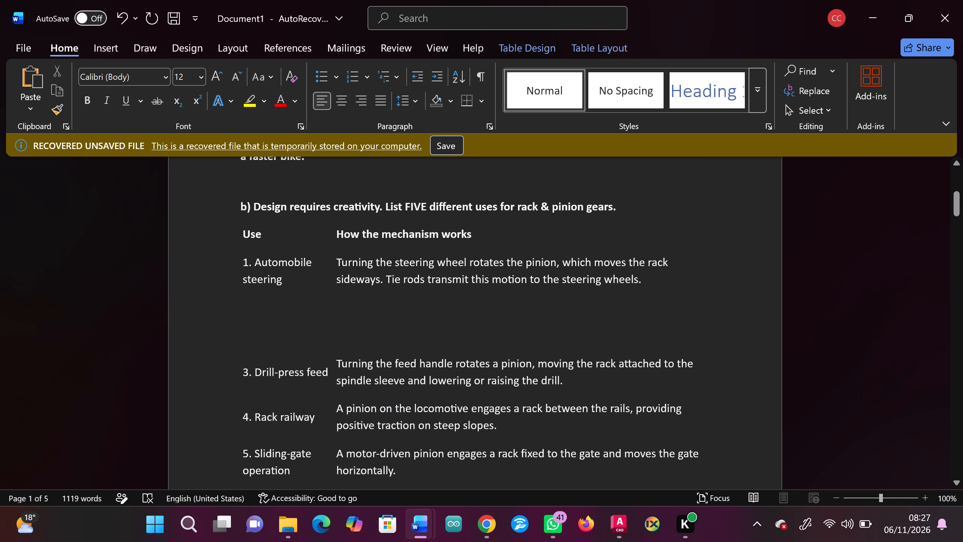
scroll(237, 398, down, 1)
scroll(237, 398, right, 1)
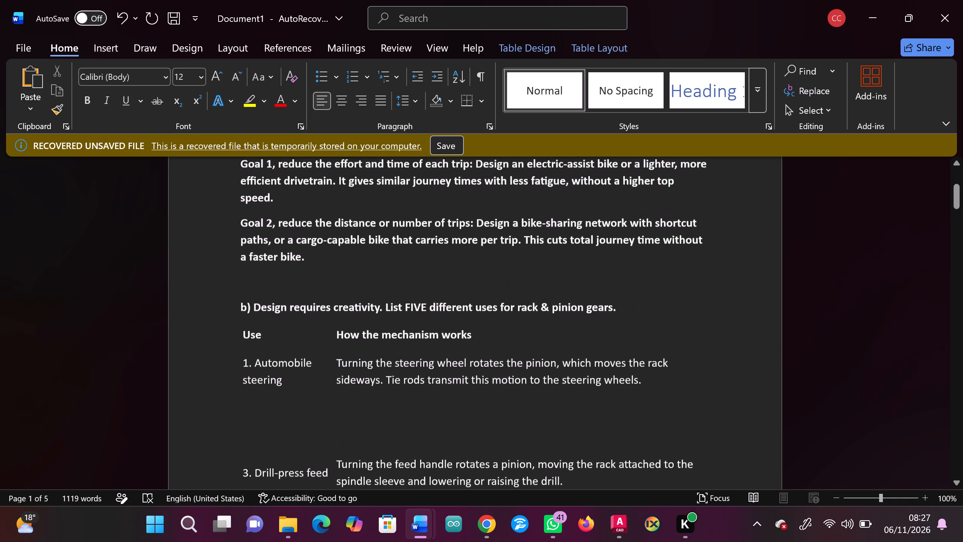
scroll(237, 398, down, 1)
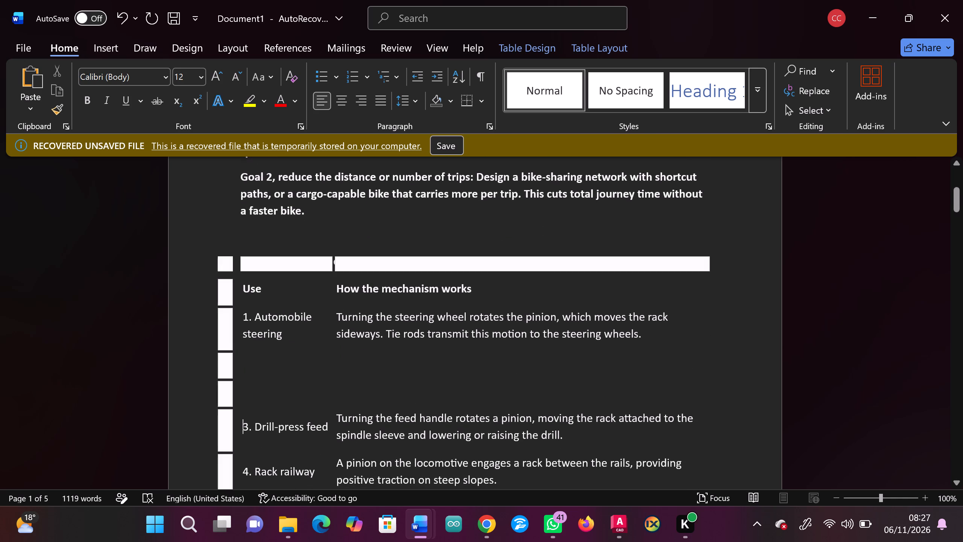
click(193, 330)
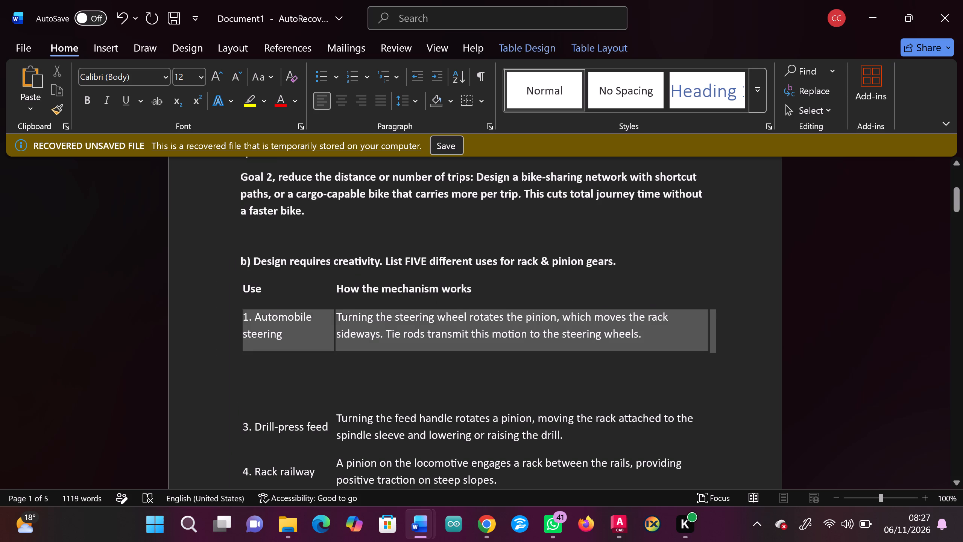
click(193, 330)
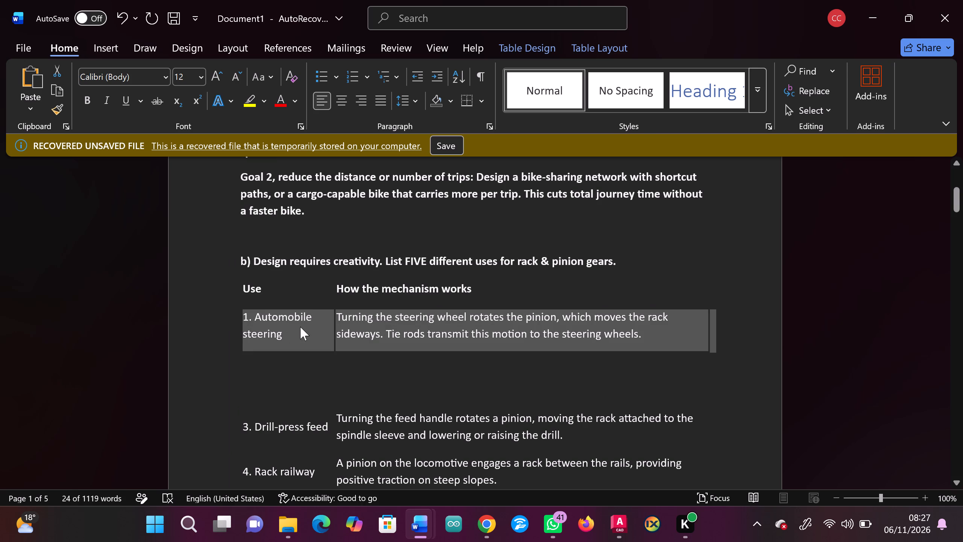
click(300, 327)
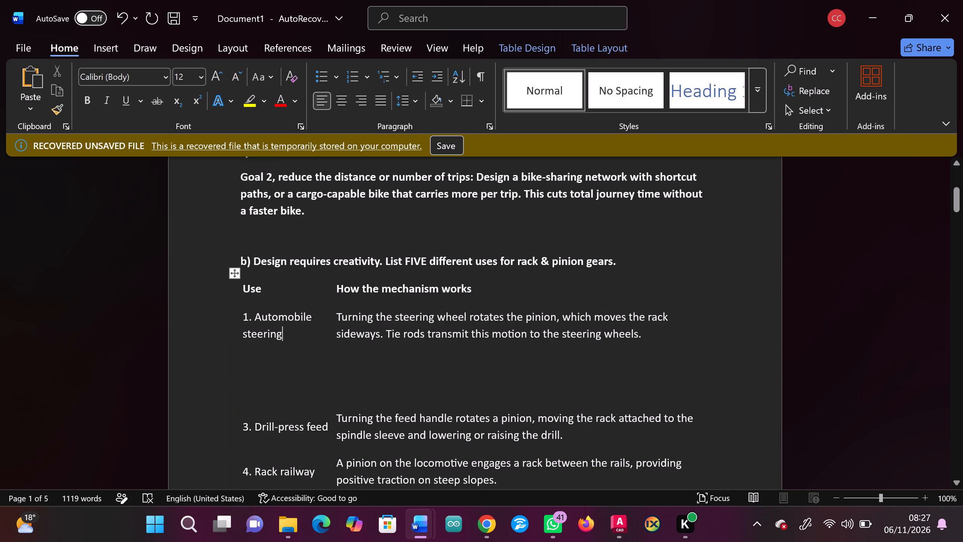
Undo the Machine-tool table movement row deletion and both blank-row insertions in the rack and pinion uses table.
click(148, 17)
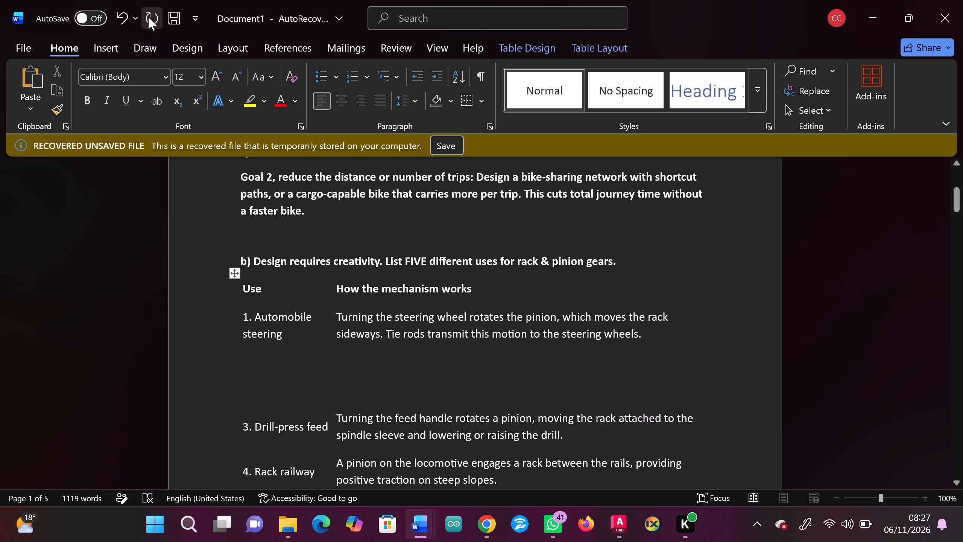
click(148, 17)
click(148, 17)
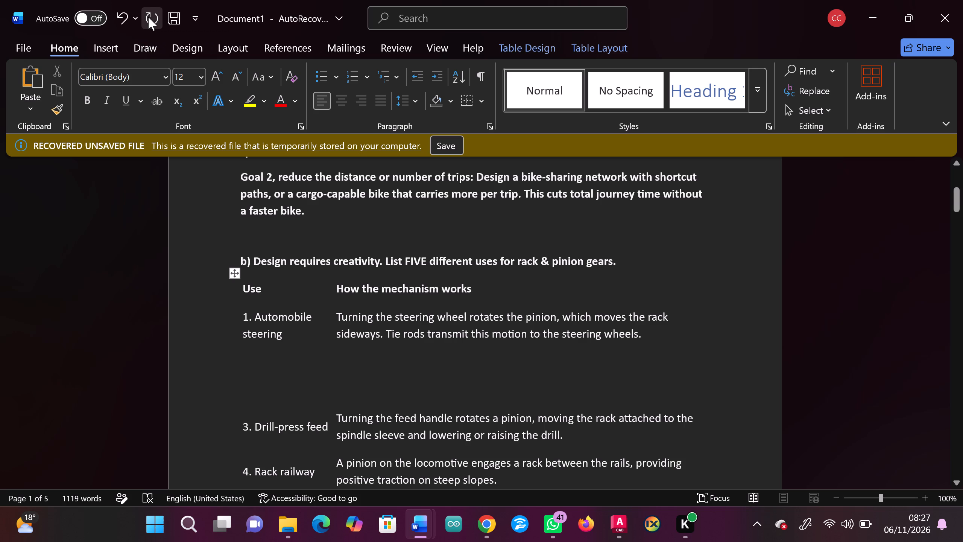
click(146, 15)
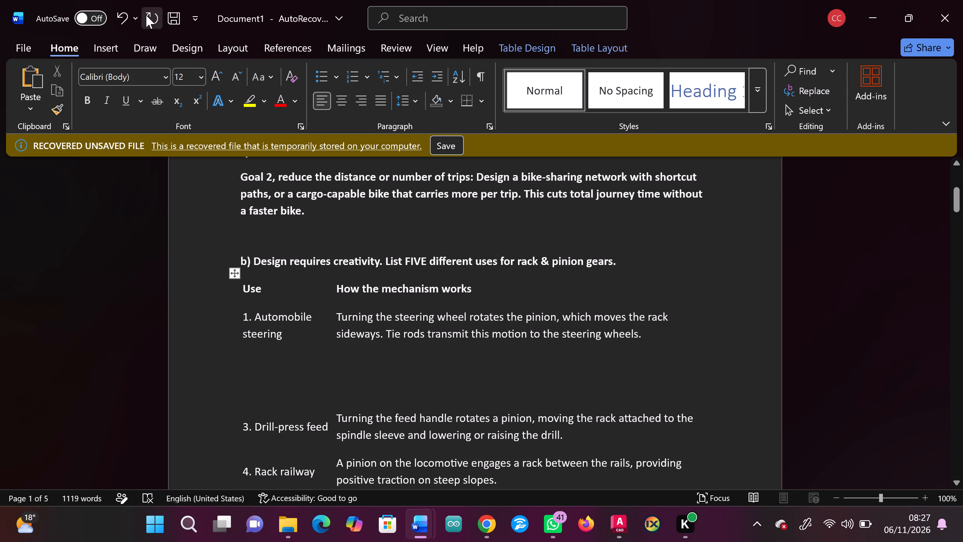
click(146, 15)
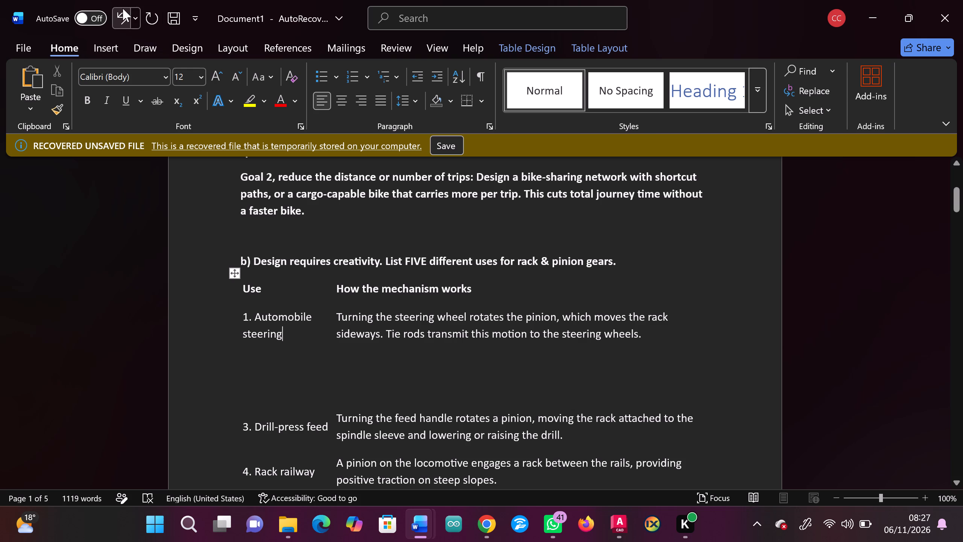
click(123, 8)
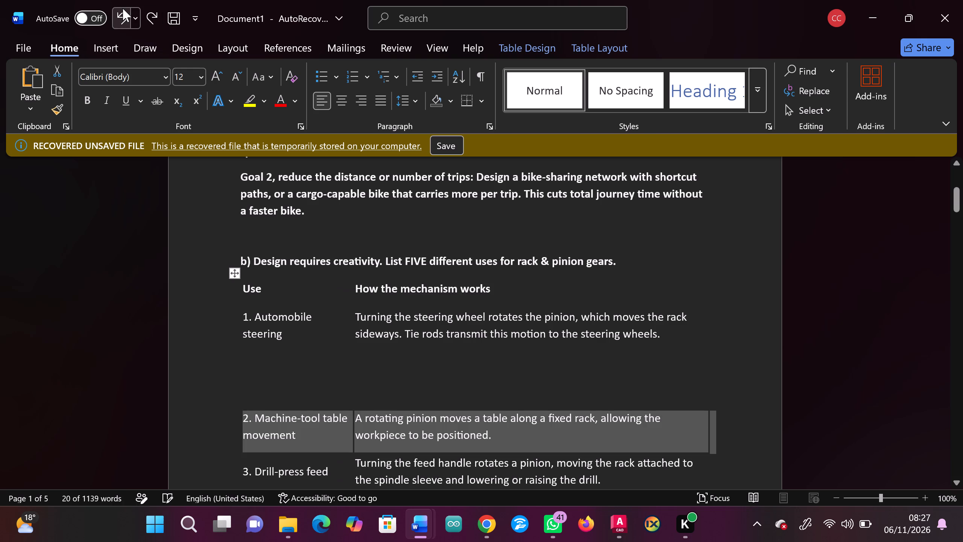
click(123, 8)
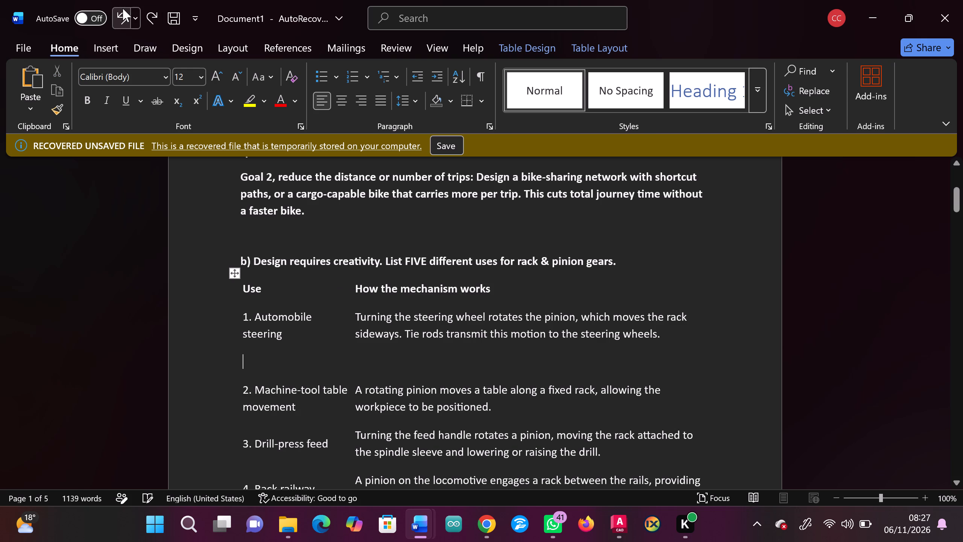
click(123, 8)
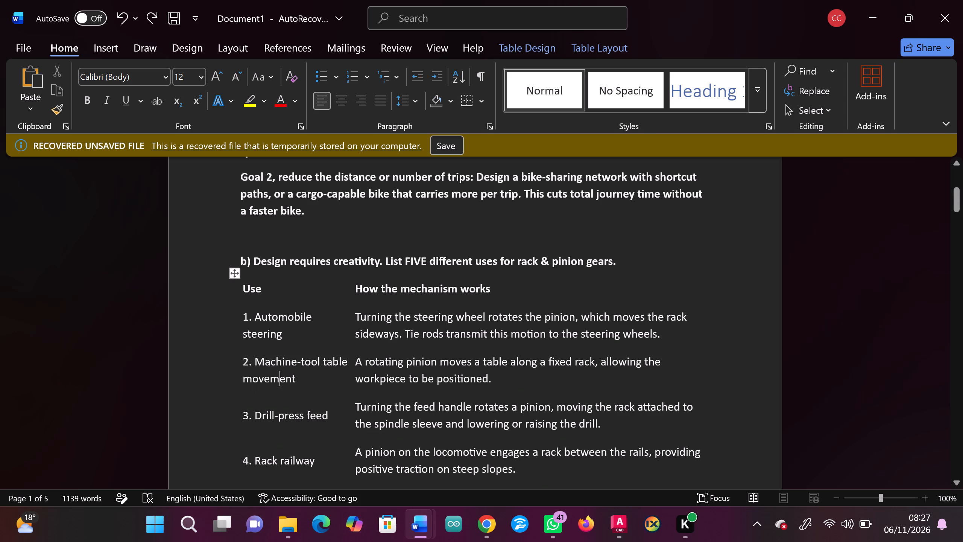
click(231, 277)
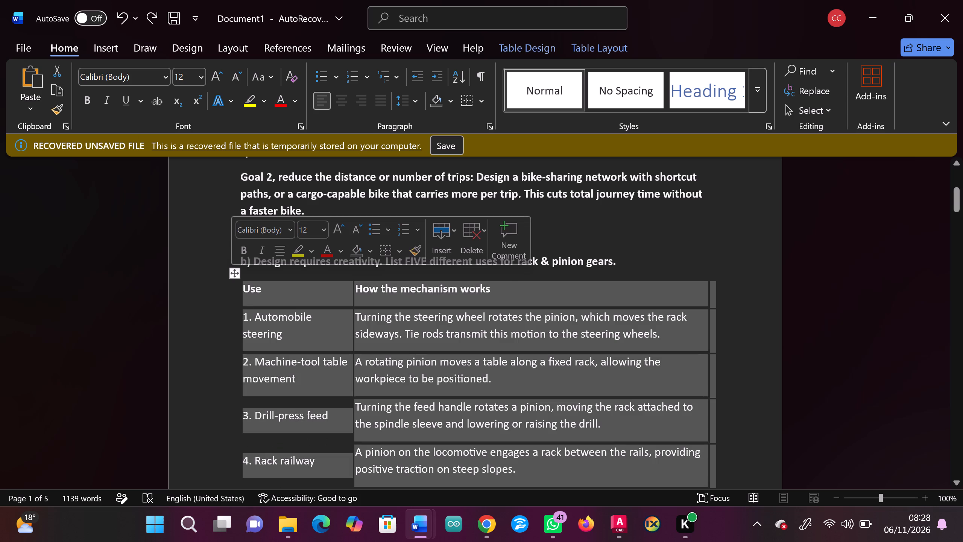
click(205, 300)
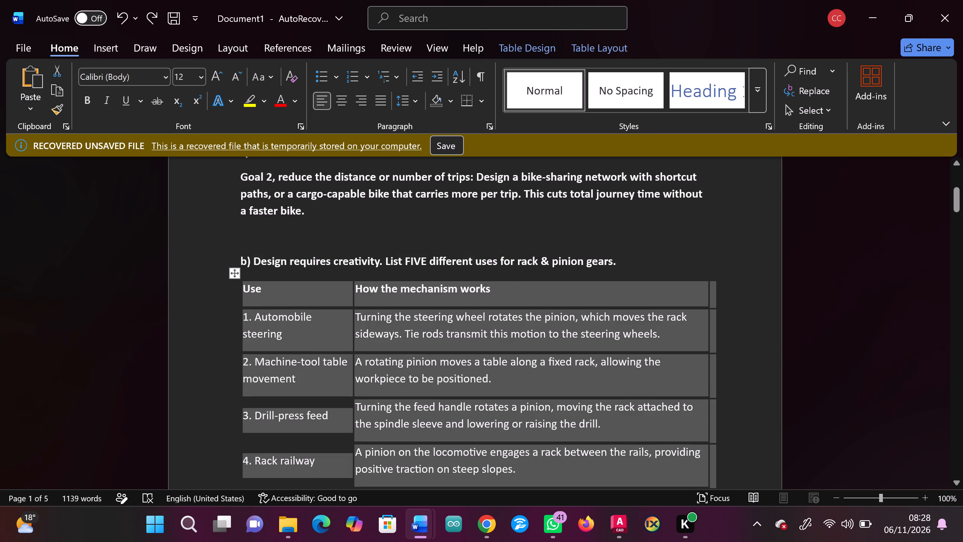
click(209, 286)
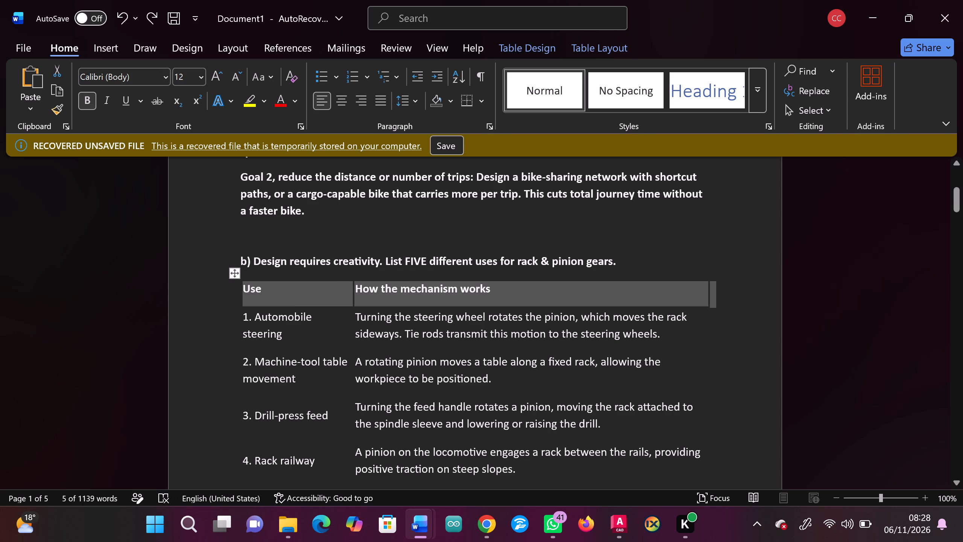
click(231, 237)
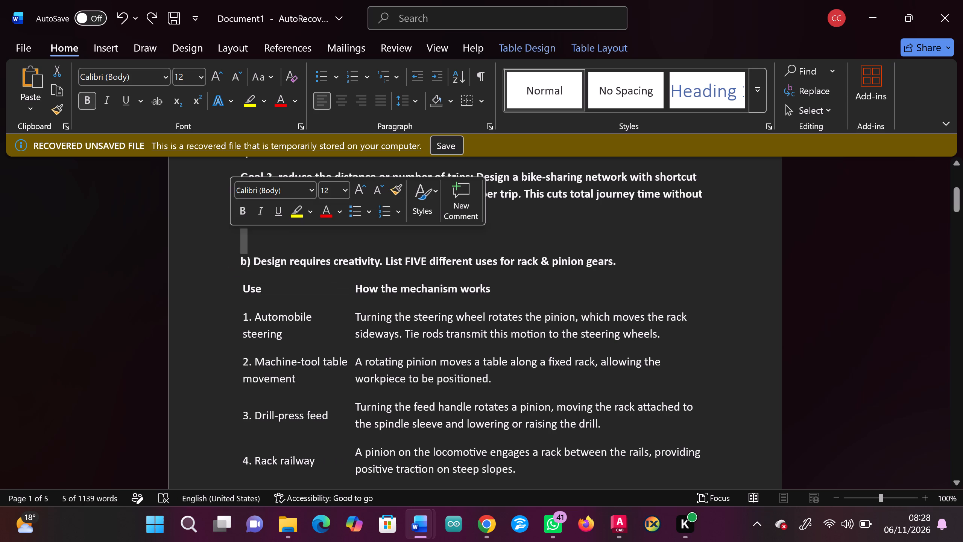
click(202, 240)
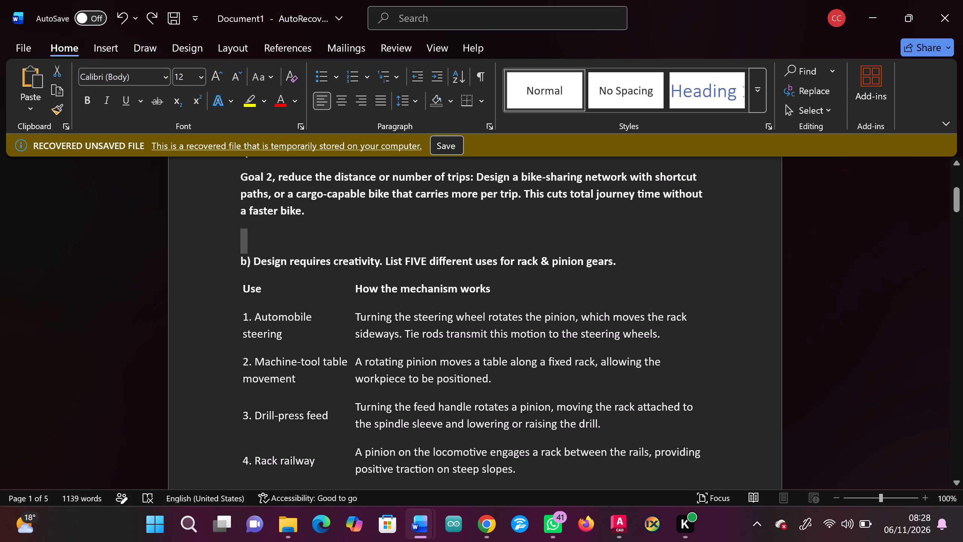
Look over the document from Question 1 through the product life cycle table to the solar water-heating answers and back to the beginning.
scroll(349, 262, up, 3)
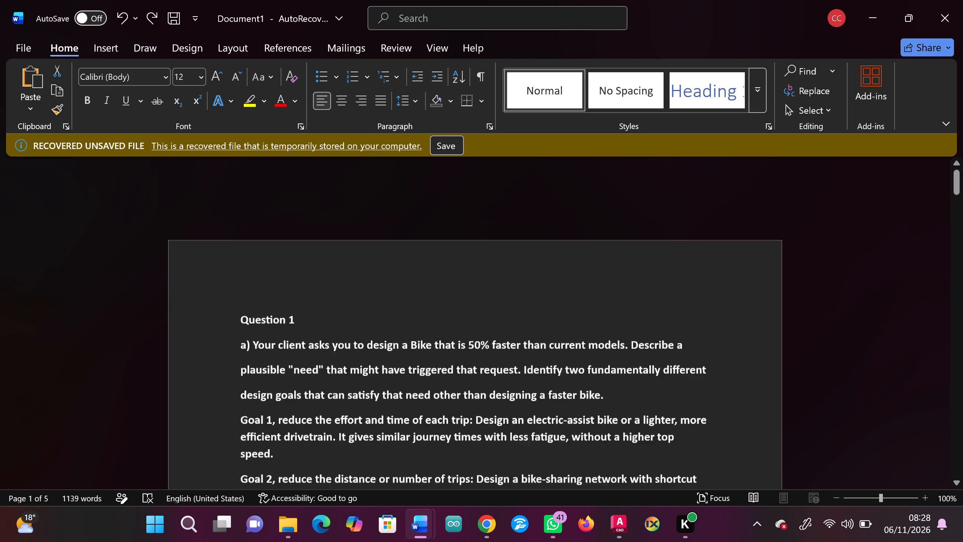
scroll(349, 262, up, 2)
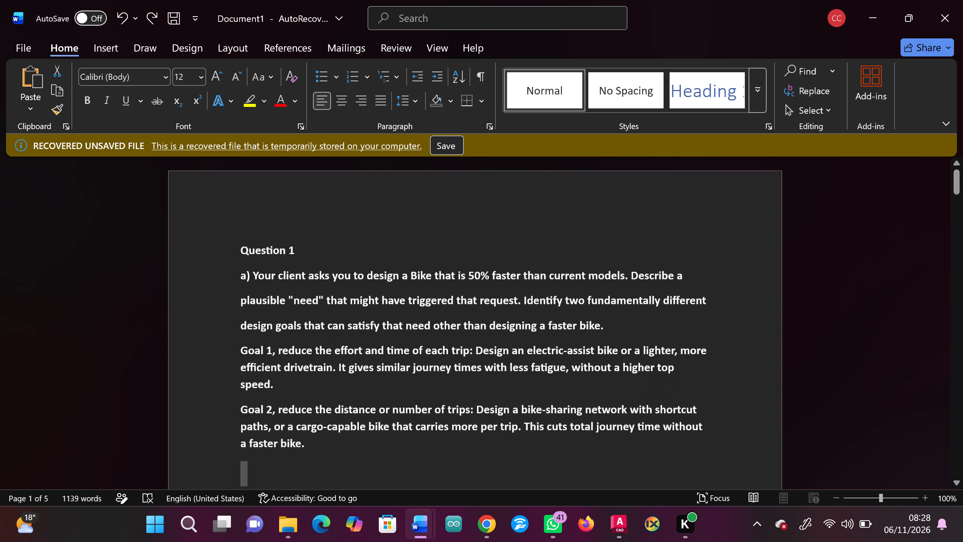
scroll(349, 262, down, 5)
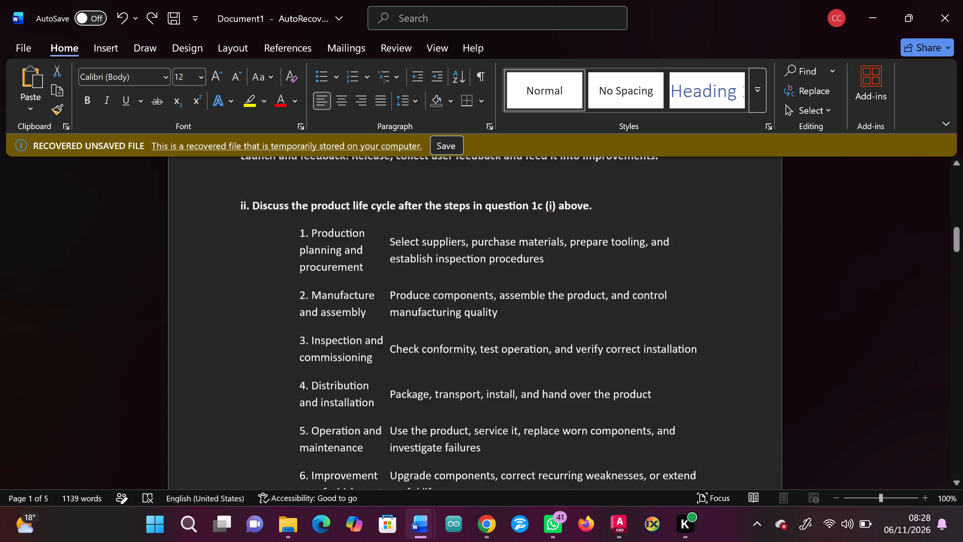
scroll(349, 262, down, 5)
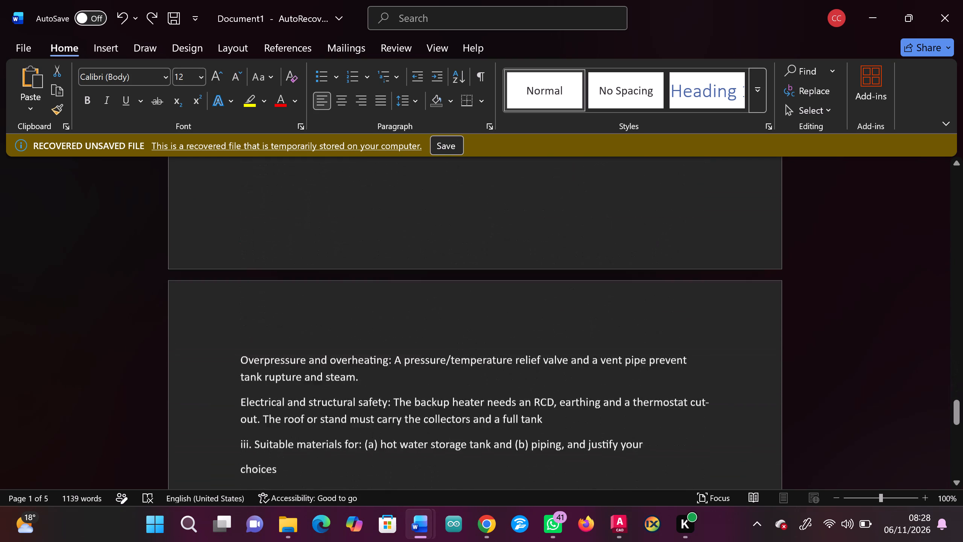
scroll(349, 262, down, 3)
scroll(349, 262, up, 7)
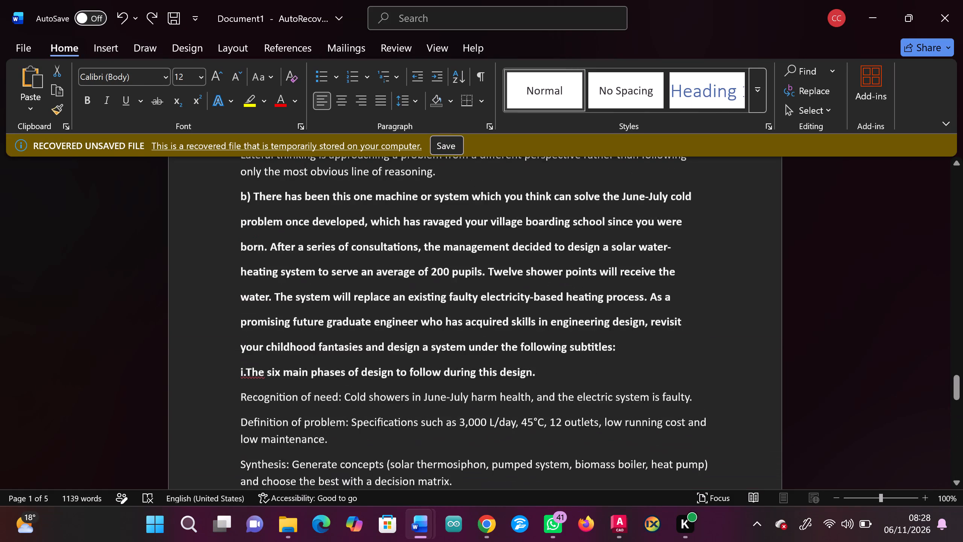
scroll(349, 262, up, 1)
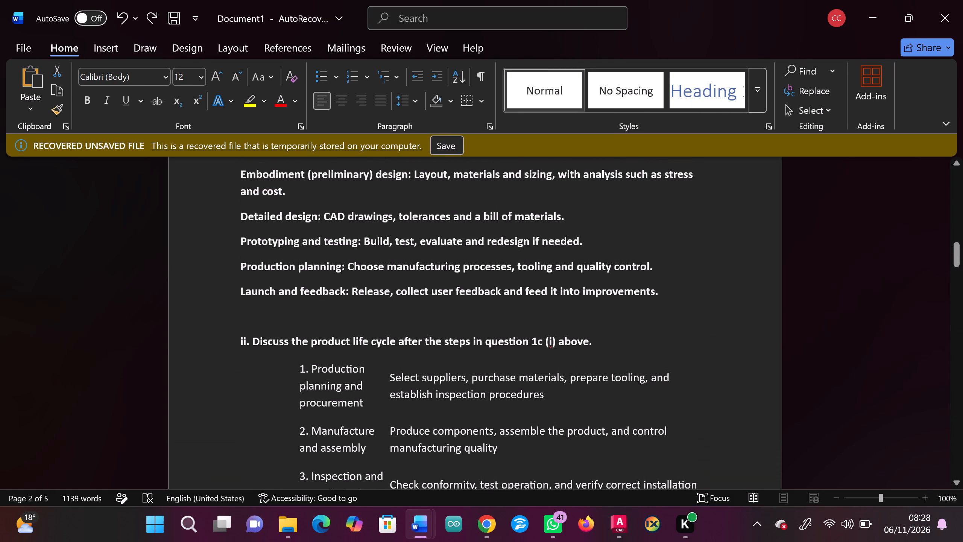
scroll(349, 262, up, 4)
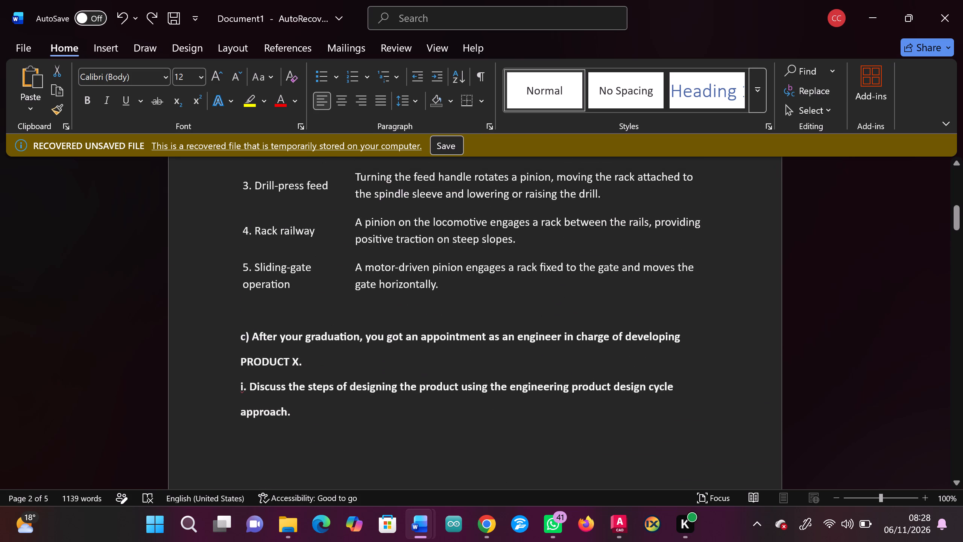
scroll(349, 262, up, 3)
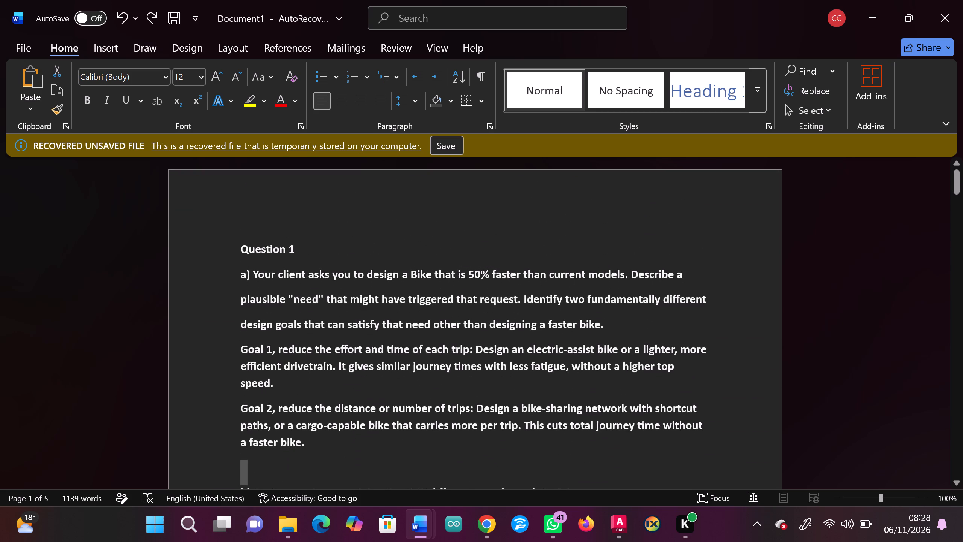
Insert two blank lines above the Question 1 heading and place the cursor on the first one.
click(242, 217)
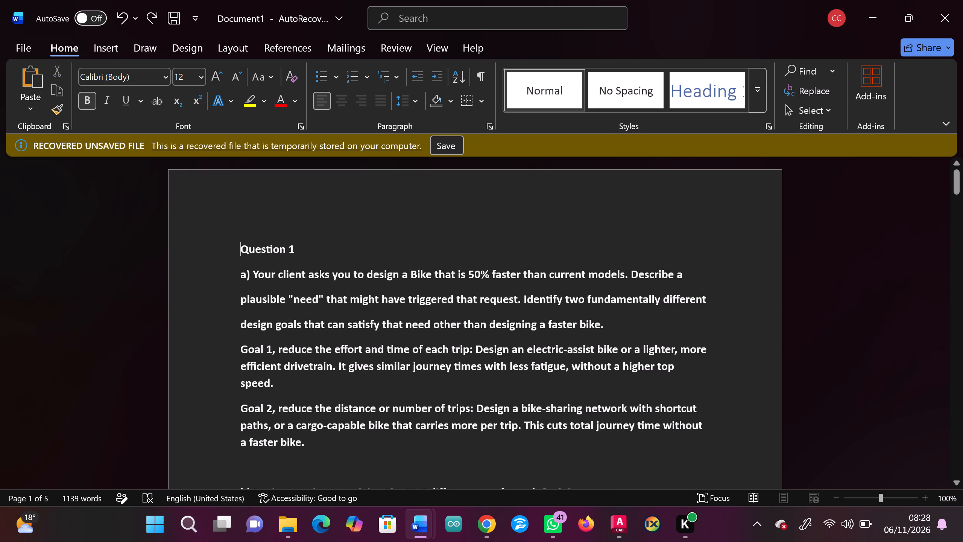
click(254, 206)
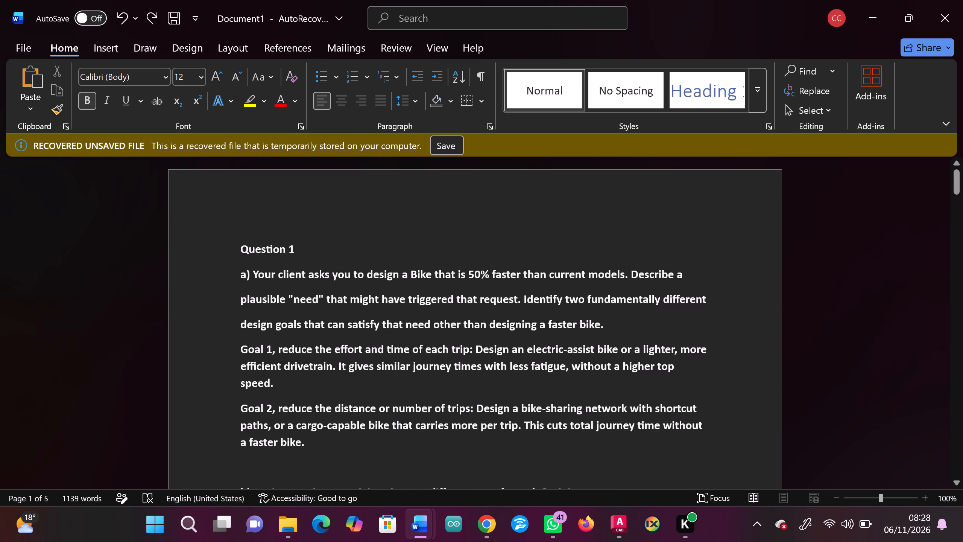
click(300, 245)
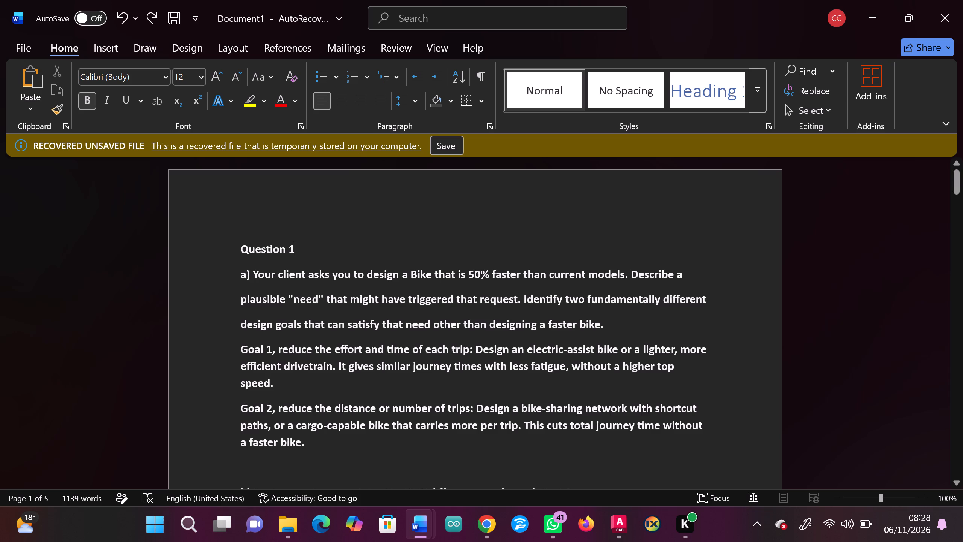
click(224, 190)
click(252, 216)
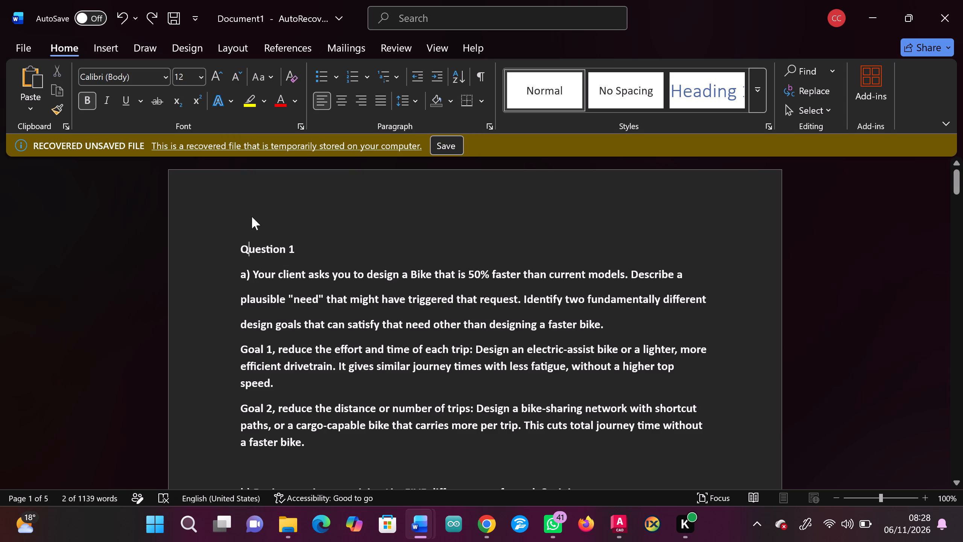
click(237, 245)
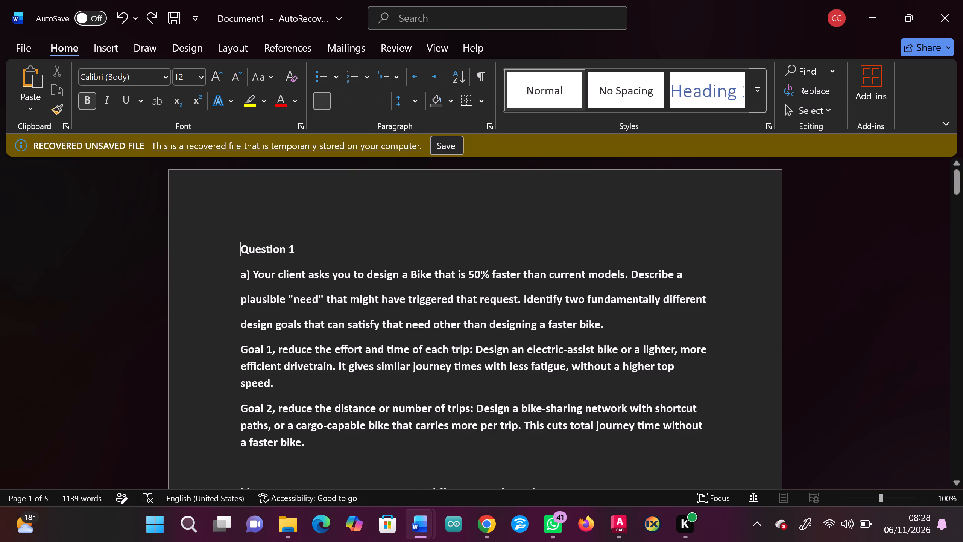
key(Return)
key(Return)
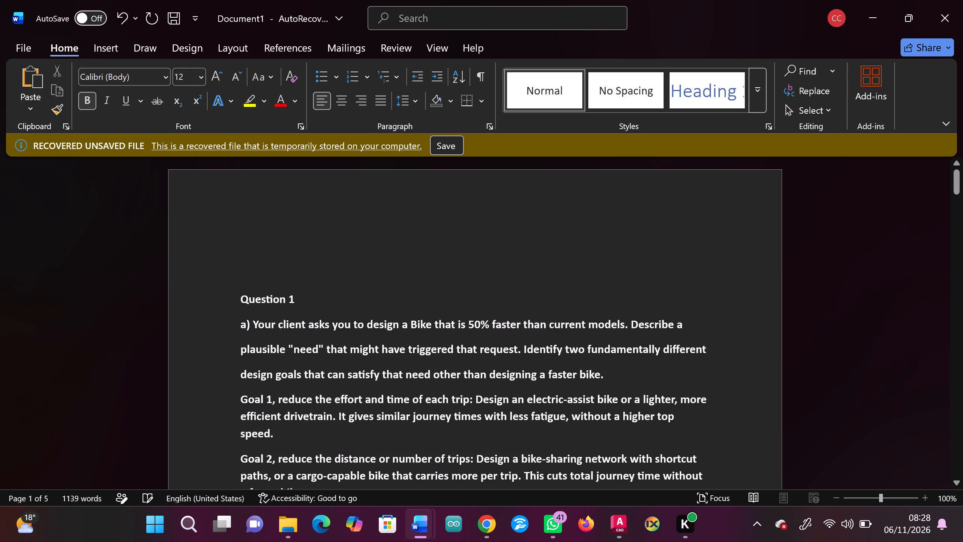
click(244, 210)
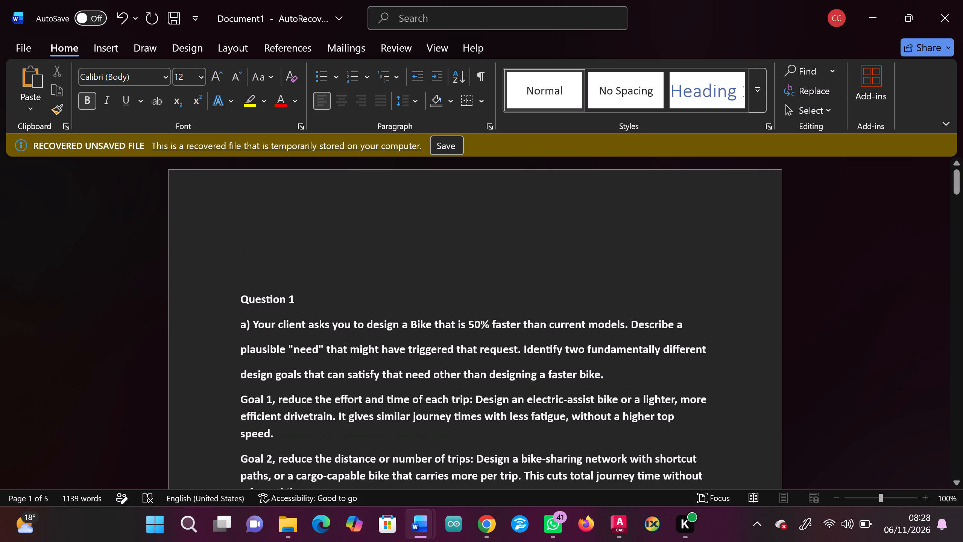
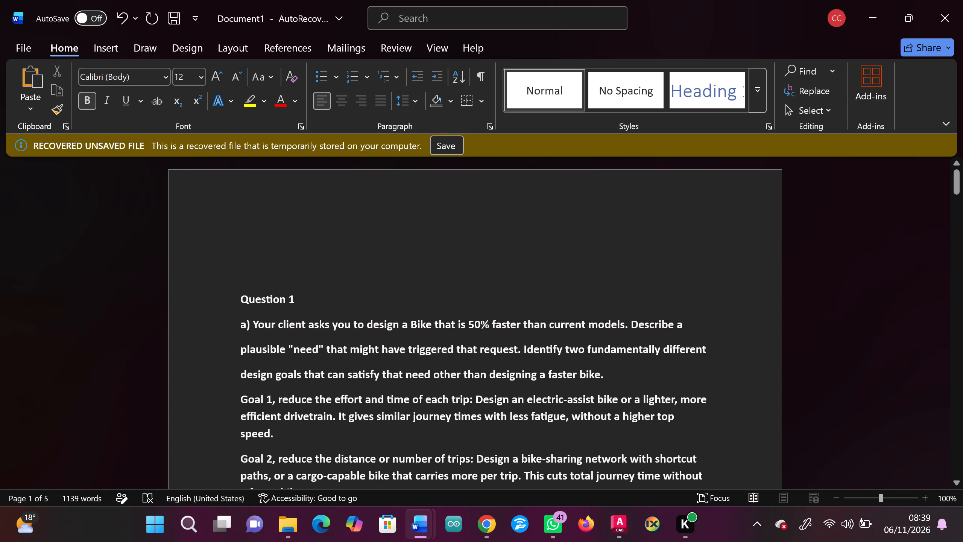
Enter the student registration number on the first blank line above the Question 1 heading, ending the line.
key(h)
key(b)
key(1)
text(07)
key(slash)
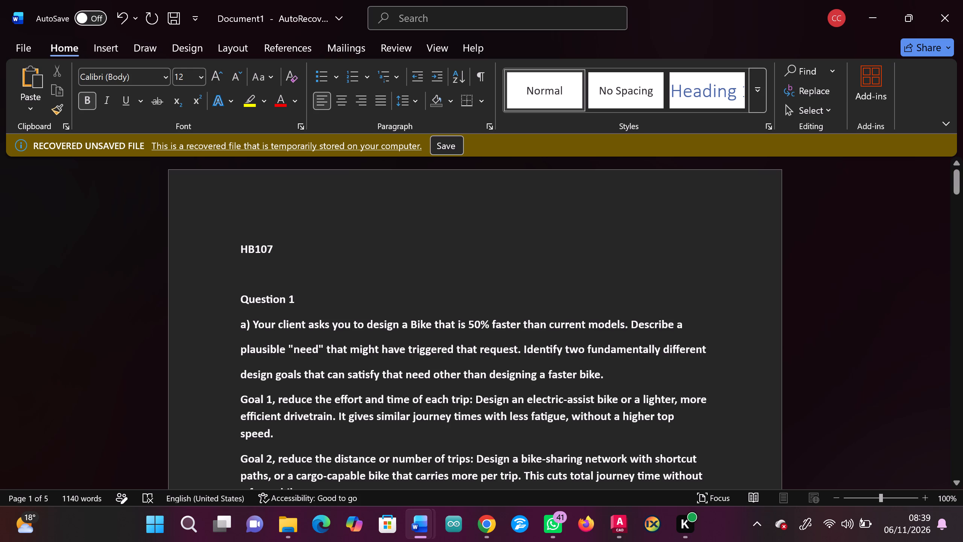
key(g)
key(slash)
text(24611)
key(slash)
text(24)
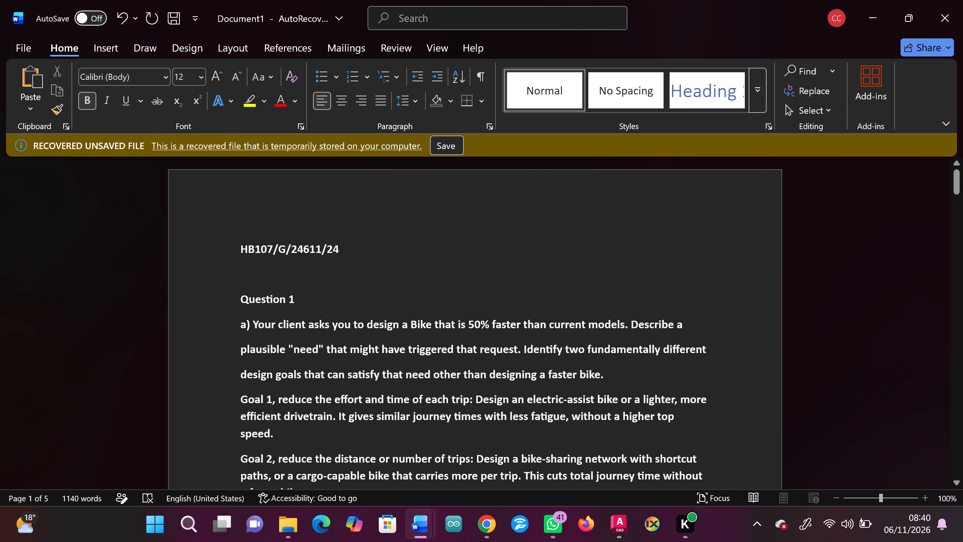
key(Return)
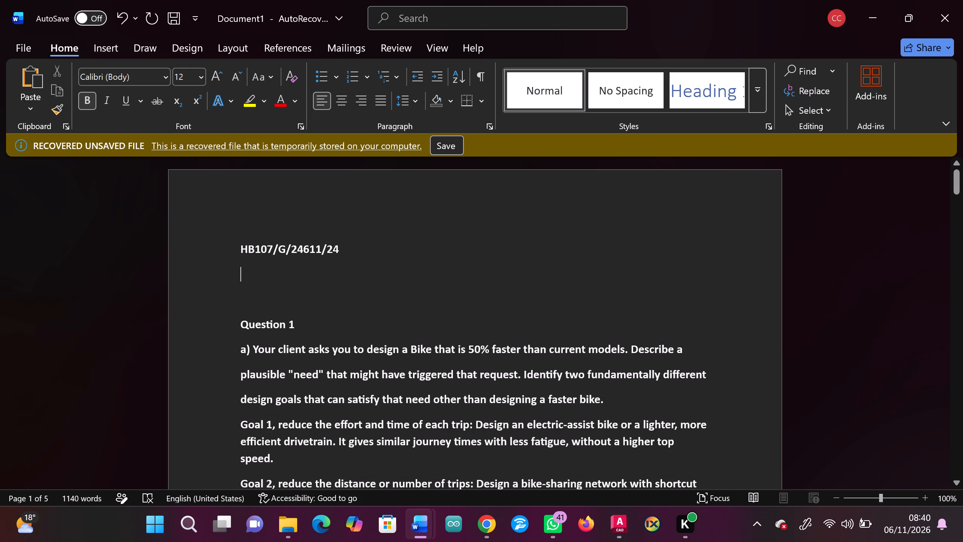
Add the programme line "B.TECH IN MED ENG" beneath the registration number.
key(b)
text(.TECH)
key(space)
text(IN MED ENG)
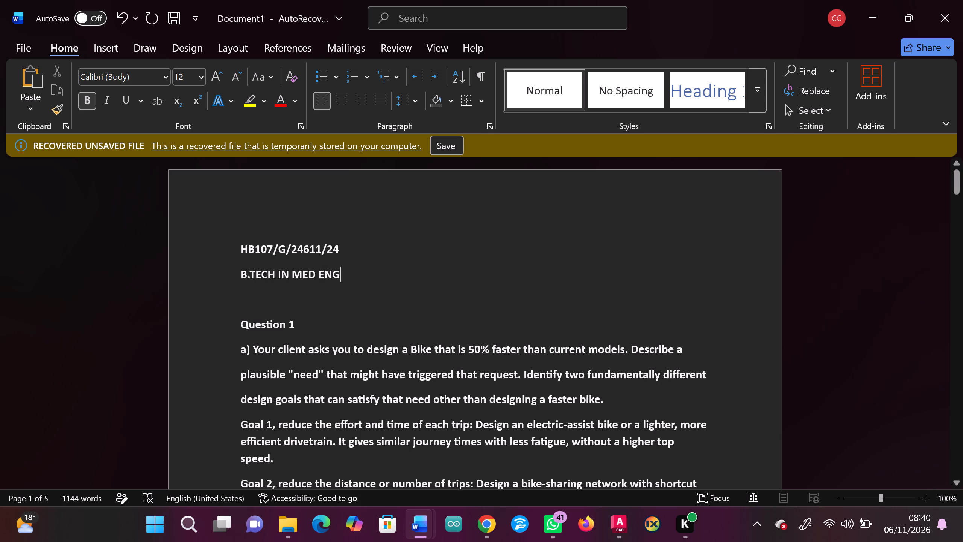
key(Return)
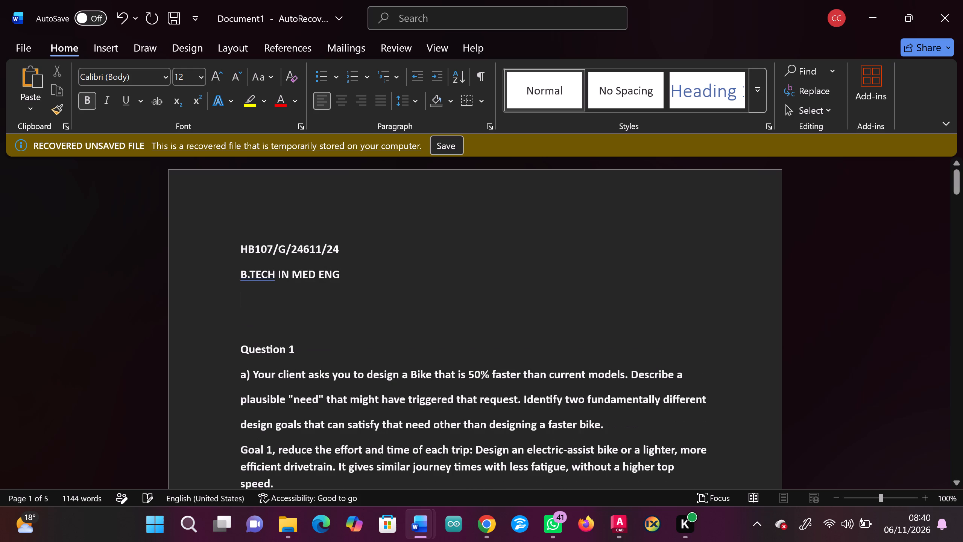
Add the course title line "ENG DESIGN I" below the programme line and start a new line beneath it.
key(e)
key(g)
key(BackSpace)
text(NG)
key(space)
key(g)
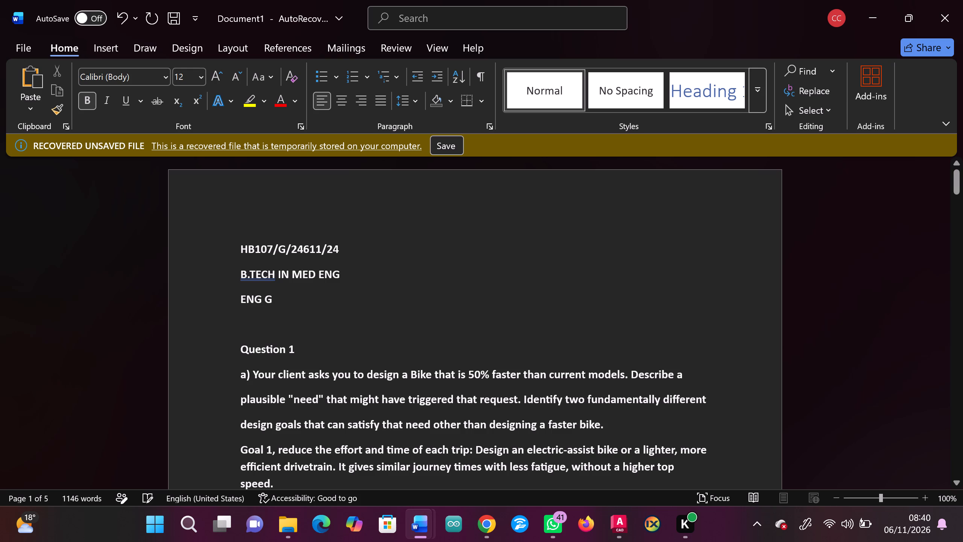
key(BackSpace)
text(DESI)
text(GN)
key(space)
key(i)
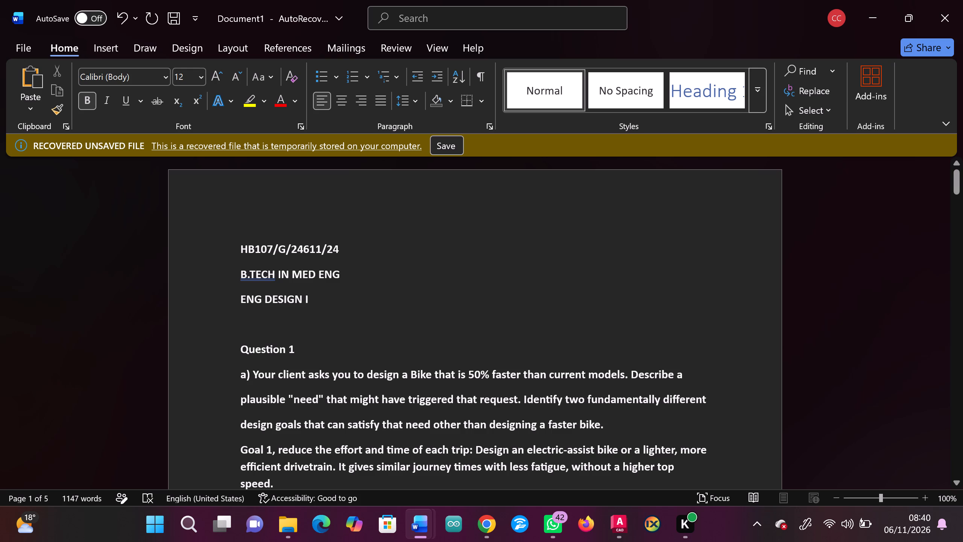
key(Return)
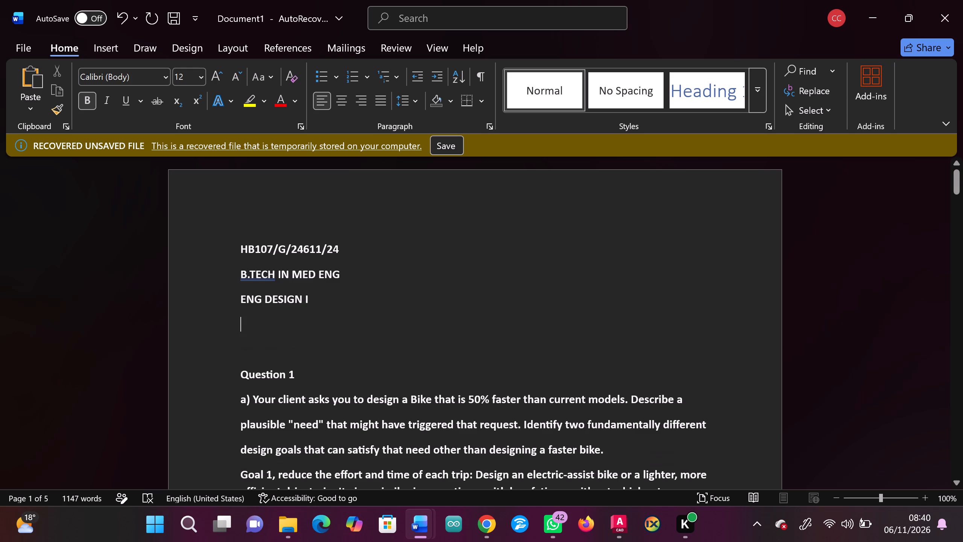
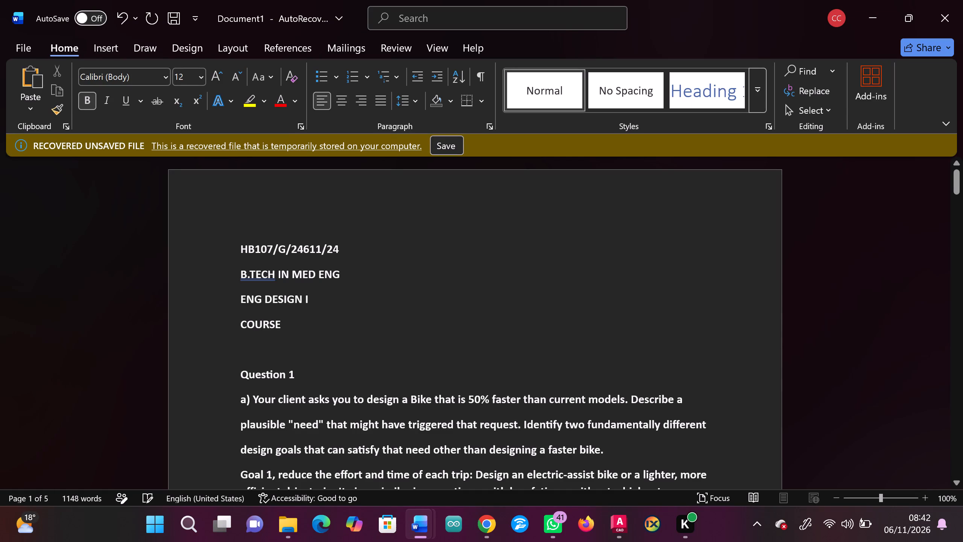
Complete the header line beneath "ENG DESIGN I" by adding "ASSIGNMENT" after "COURSE".
key(space)
text(ASSIGNMENT)
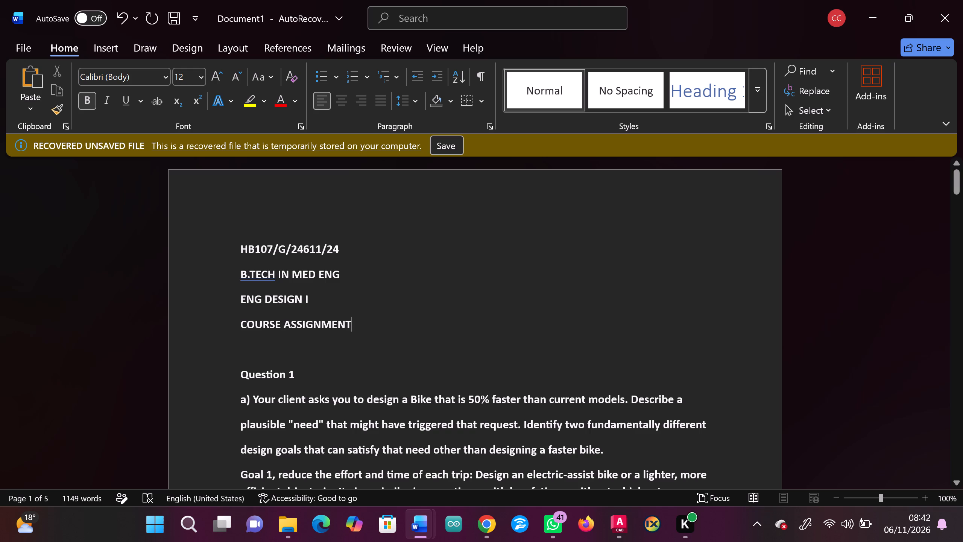
Save the recovered document as HB107.docx in the personal OneDrive Documents folder, and re-save it from the document body.
scroll(367, 294, down, 1)
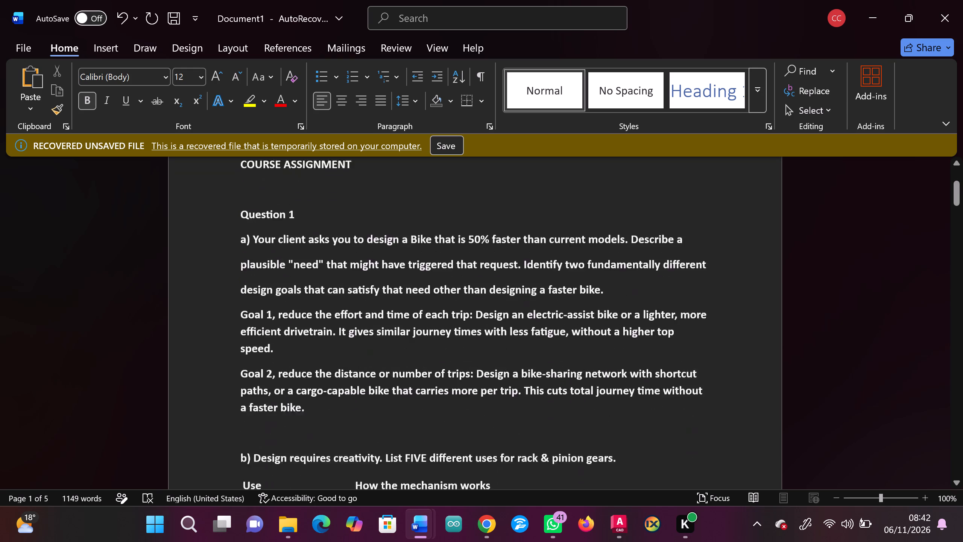
scroll(367, 294, up, 2)
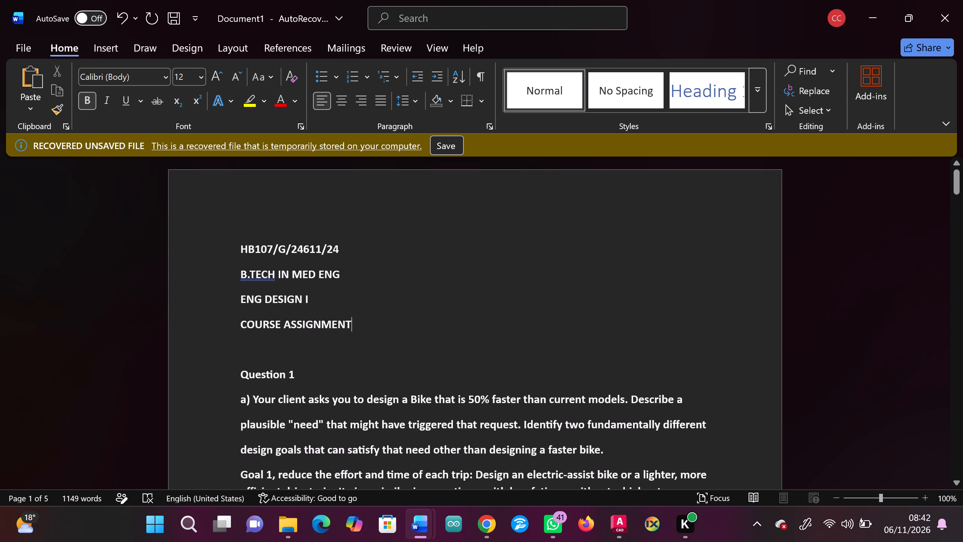
click(437, 149)
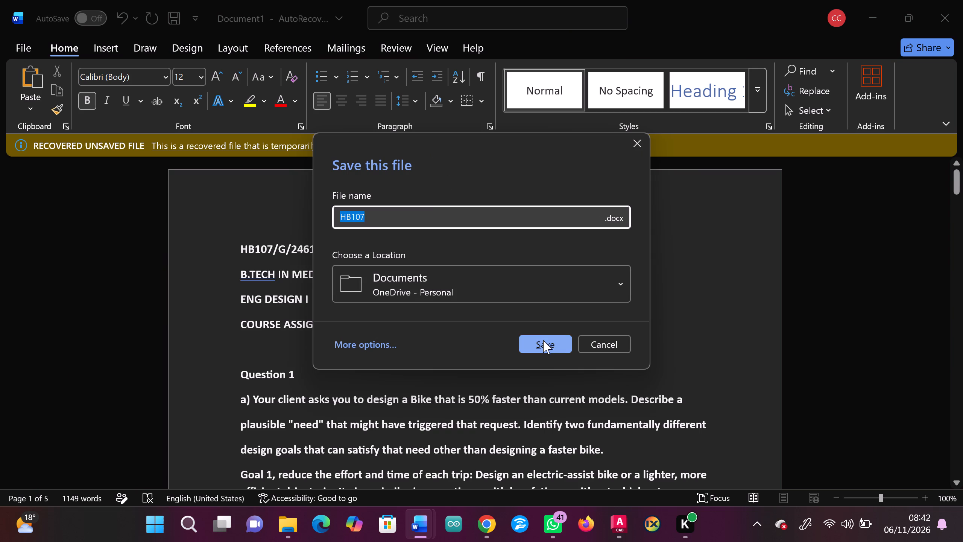
click(623, 284)
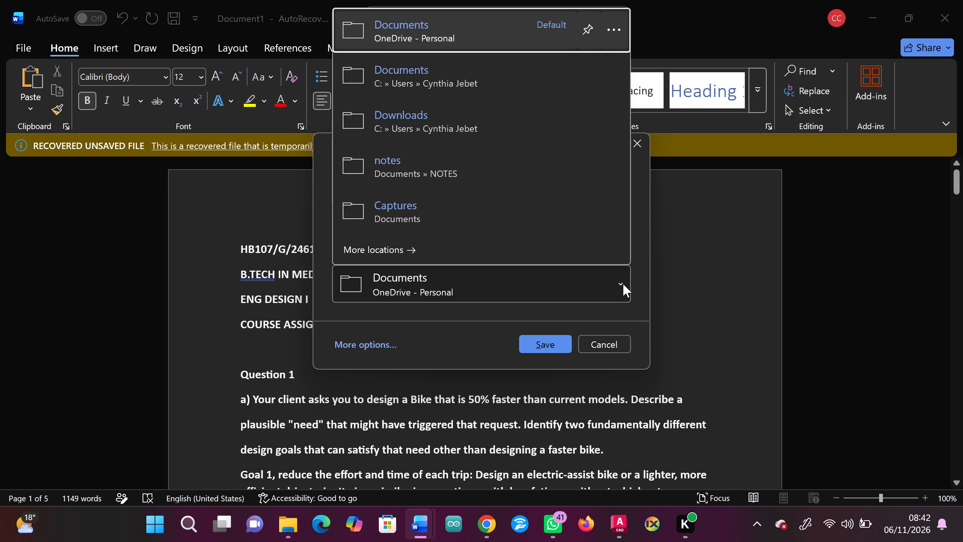
click(623, 284)
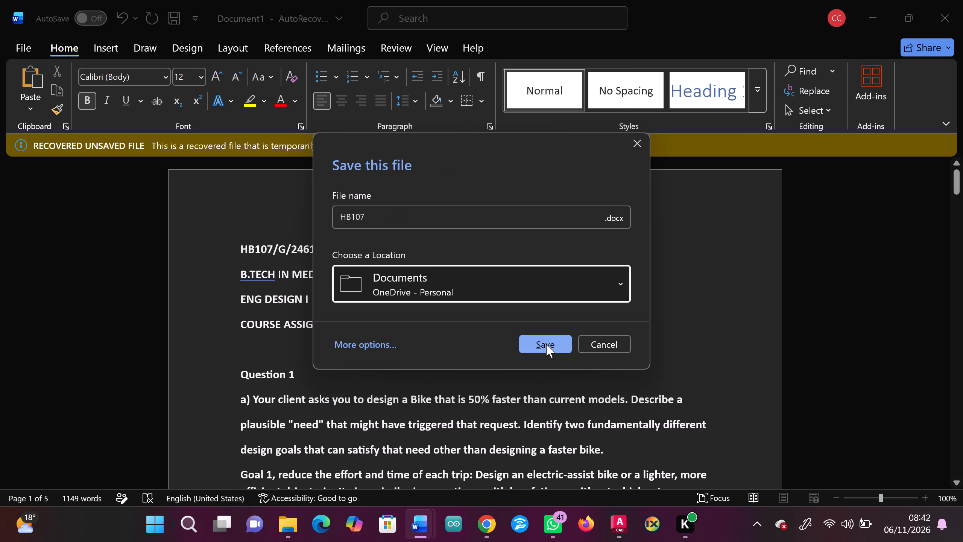
click(546, 344)
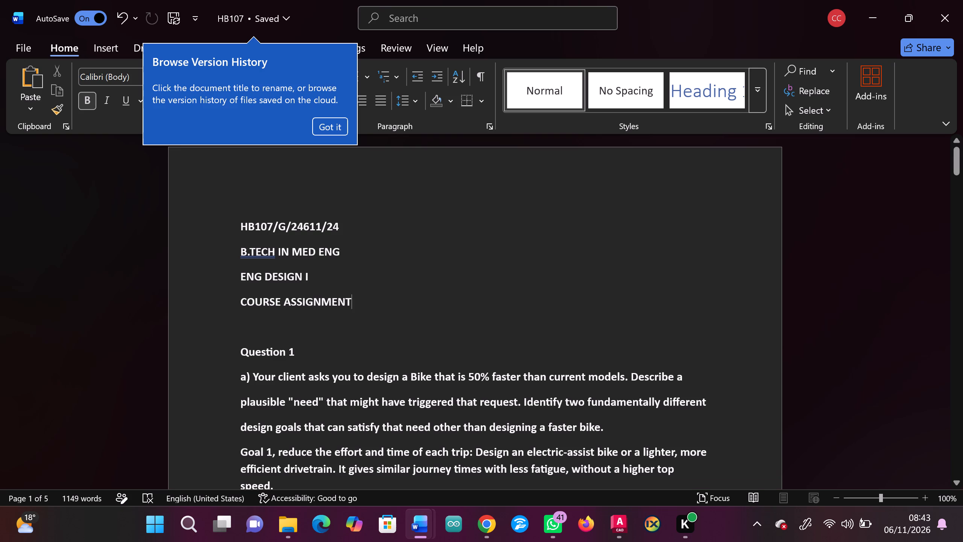
click(461, 321)
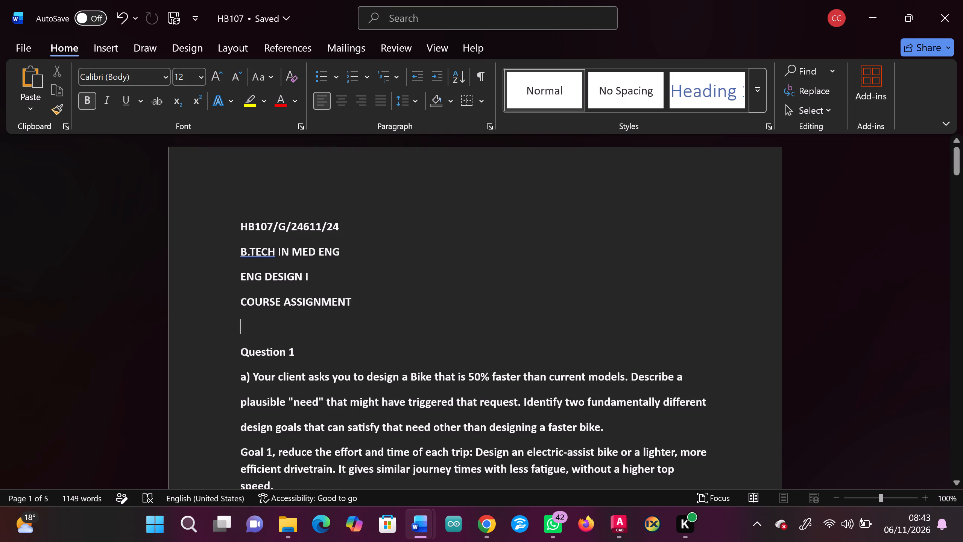
key(ctrl+s)
key(ctrl+s)
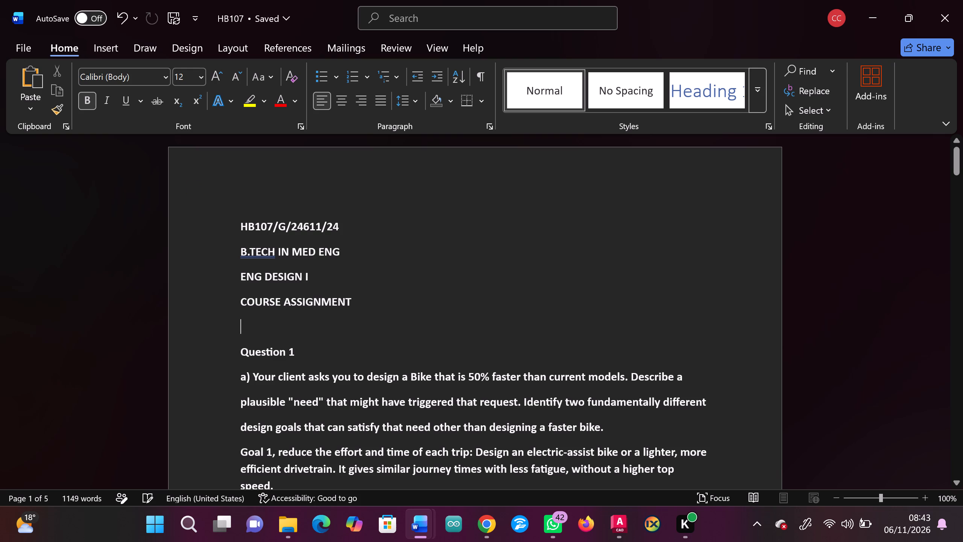
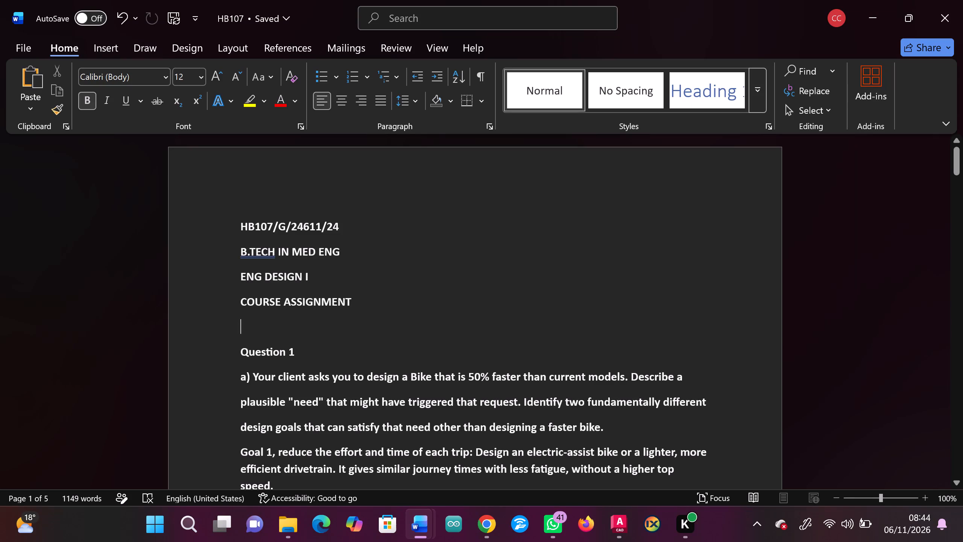
Switch to File Explorer to view the recent files list.
click(286, 527)
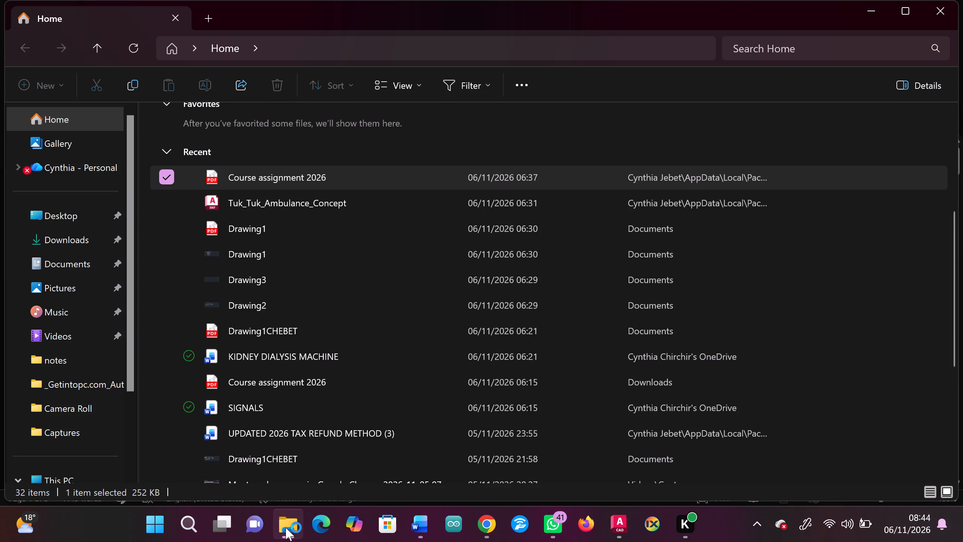
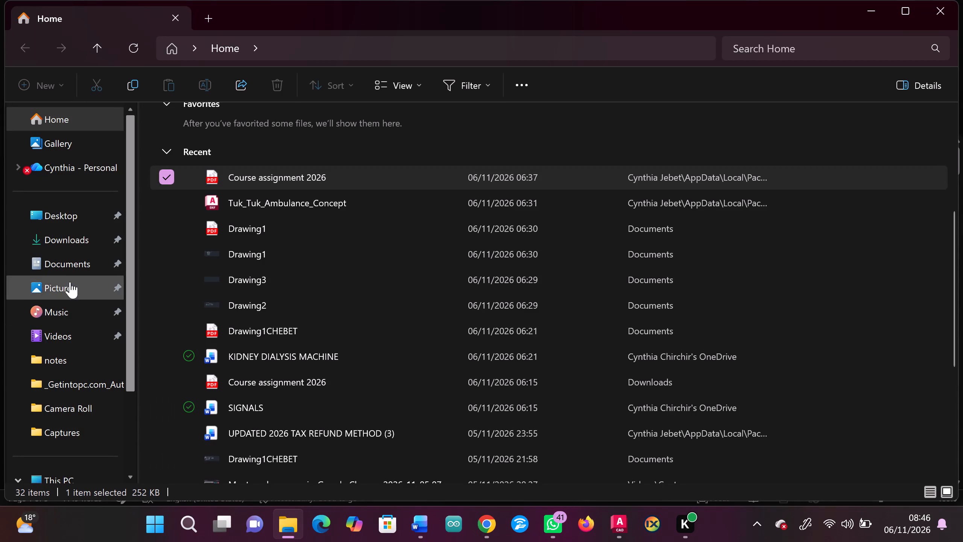
Look through the local Documents folder and the Home quick access folders for the saved HB107 assignment.
click(38, 253)
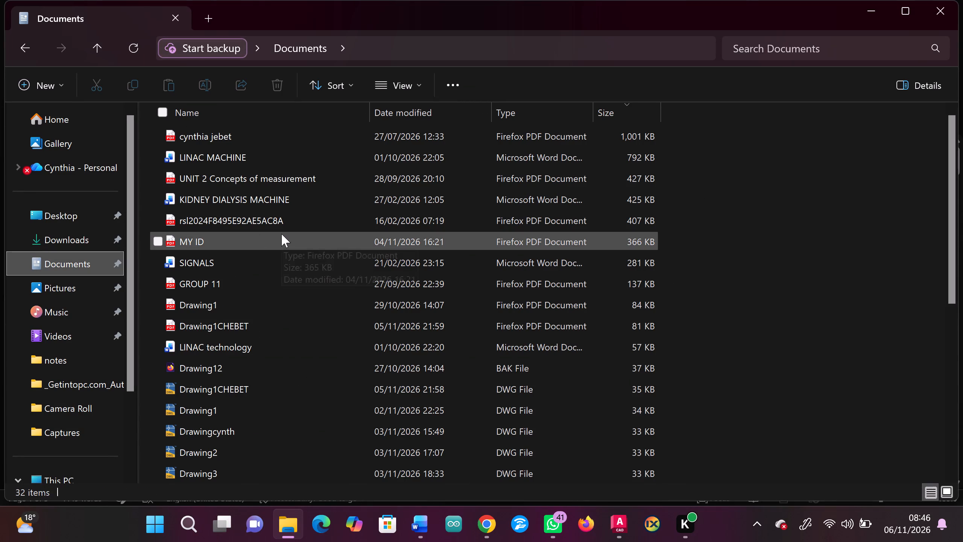
scroll(281, 234, up, 4)
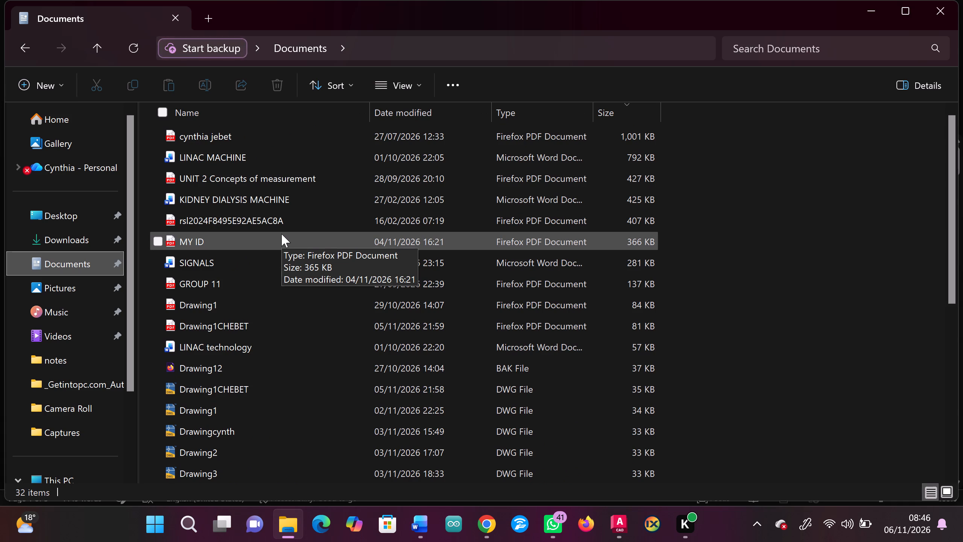
scroll(281, 234, up, 3)
click(81, 125)
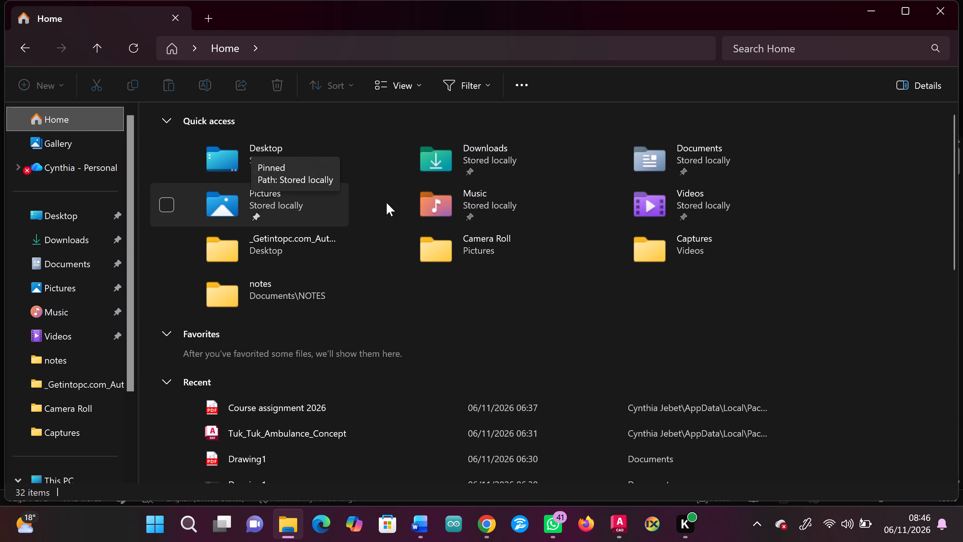
click(611, 167)
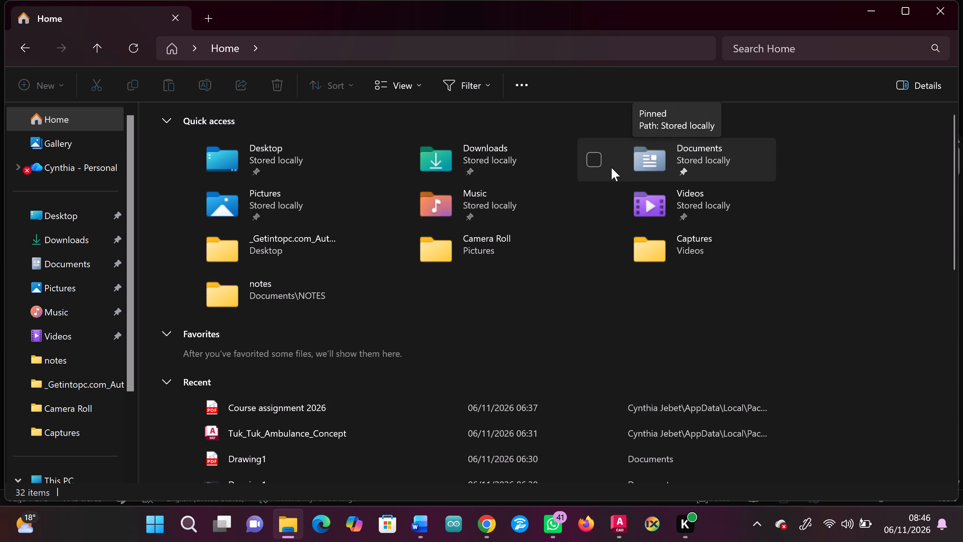
click(611, 167)
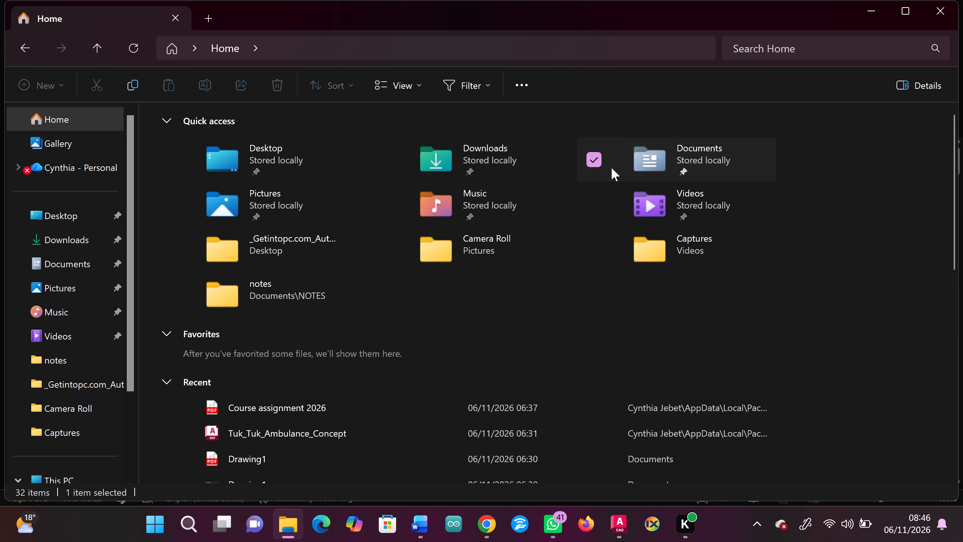
click(592, 161)
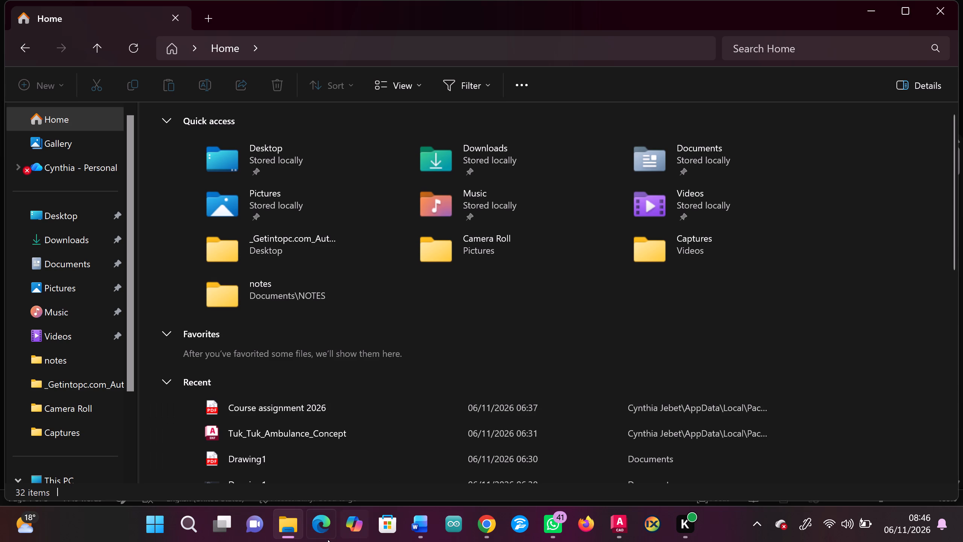
Switch to the HB107 document in Word and save it again.
click(421, 531)
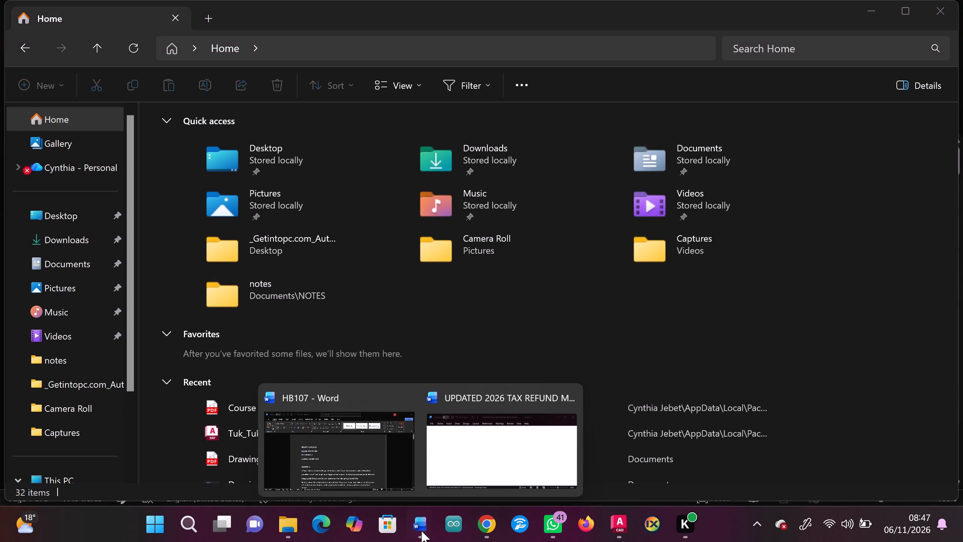
click(365, 468)
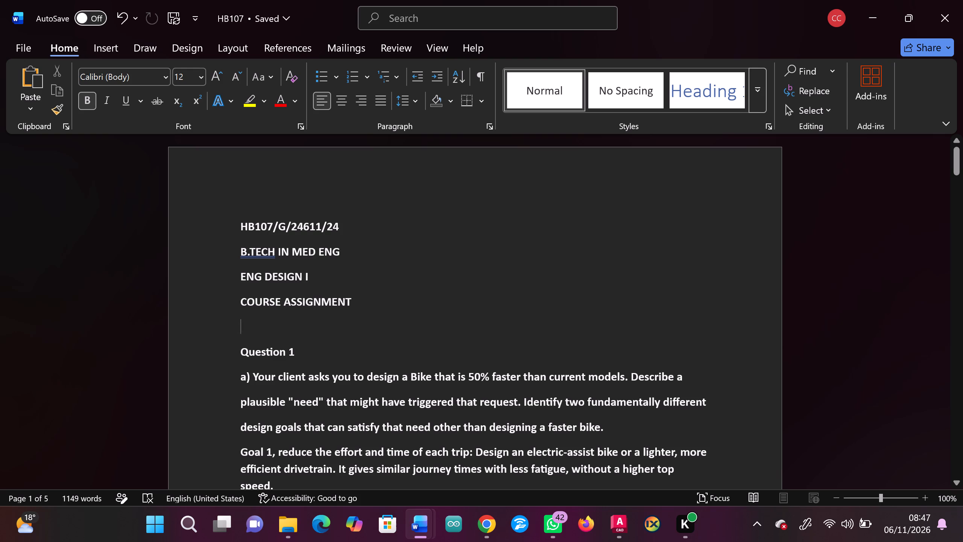
key(ctrl+a)
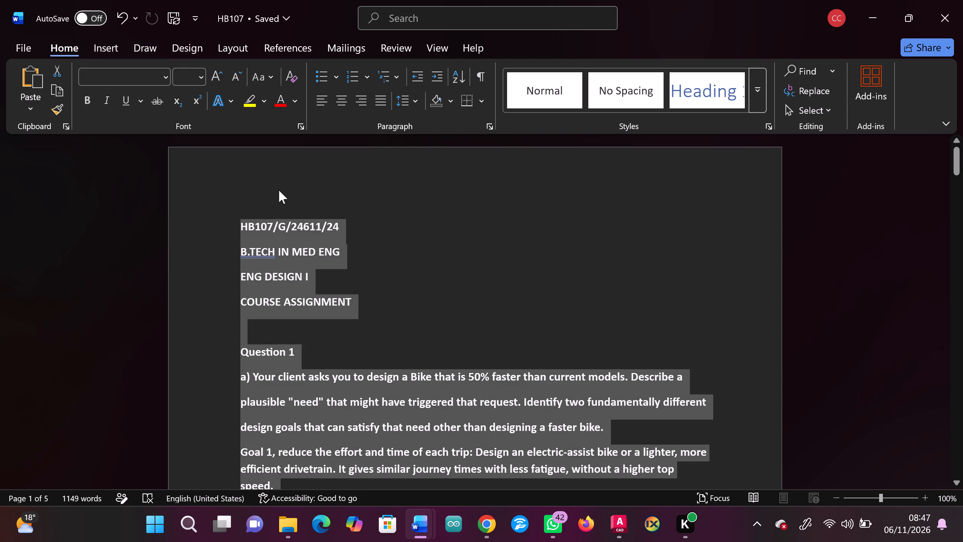
click(279, 190)
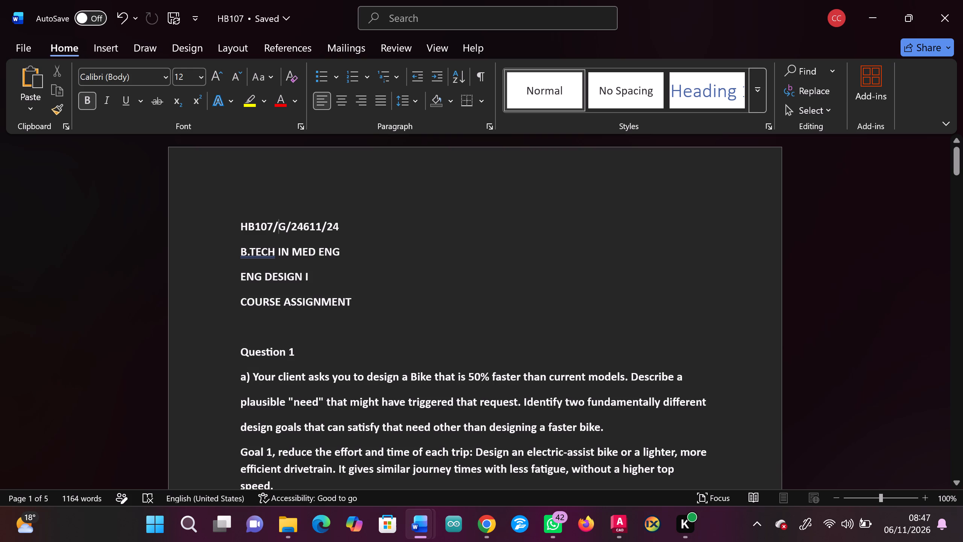
key(ctrl+s)
Open the HB107 document's file name and location details and bring up the choices for its save location.
click(284, 14)
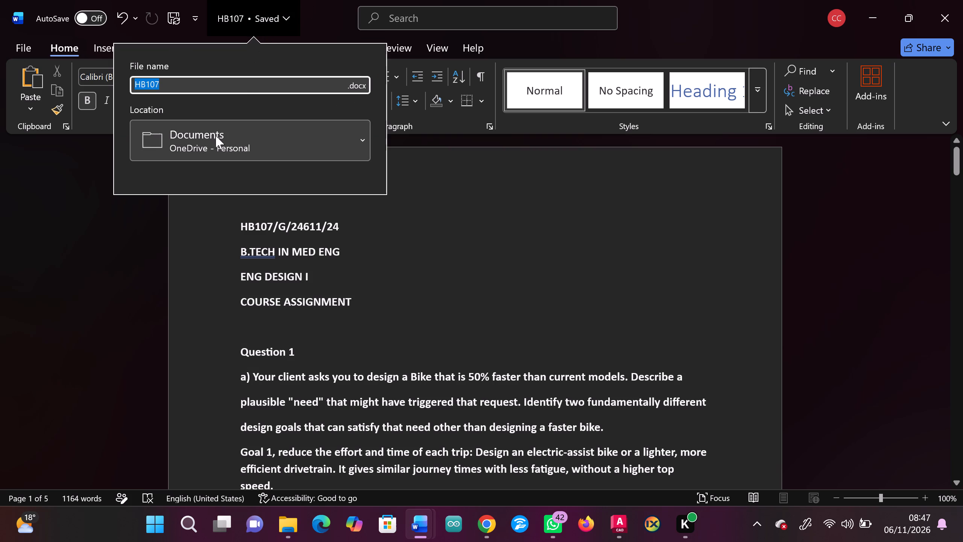
click(353, 135)
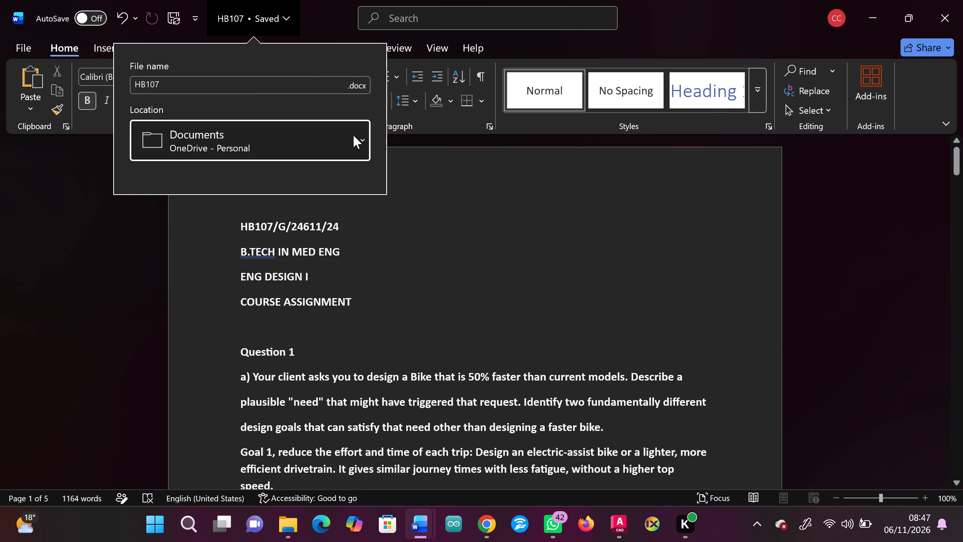
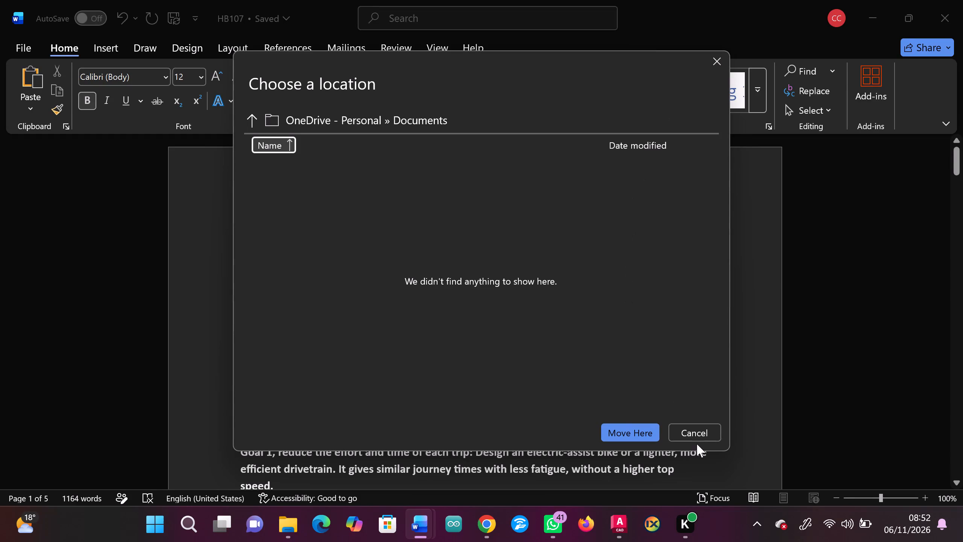
Close the location chooser without moving the HB107 document.
click(698, 426)
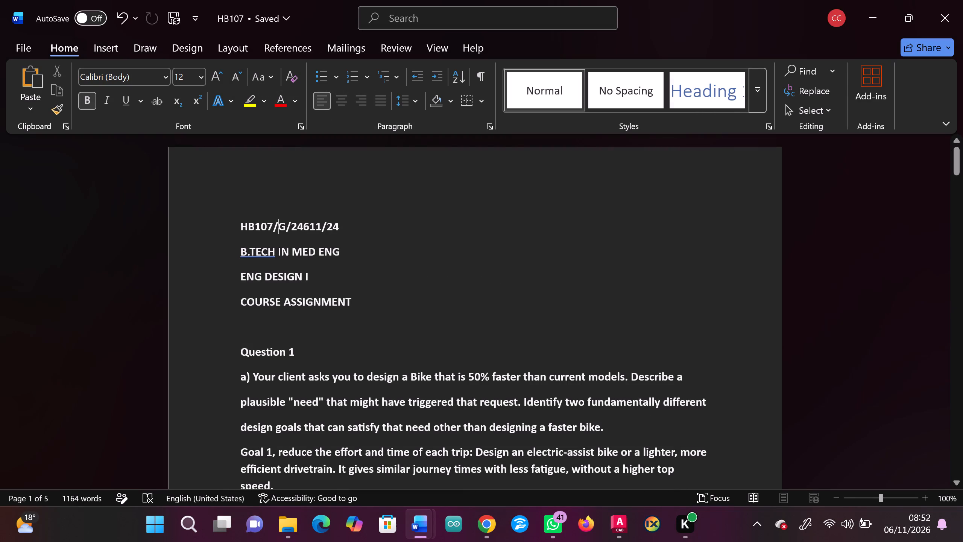
click(949, 129)
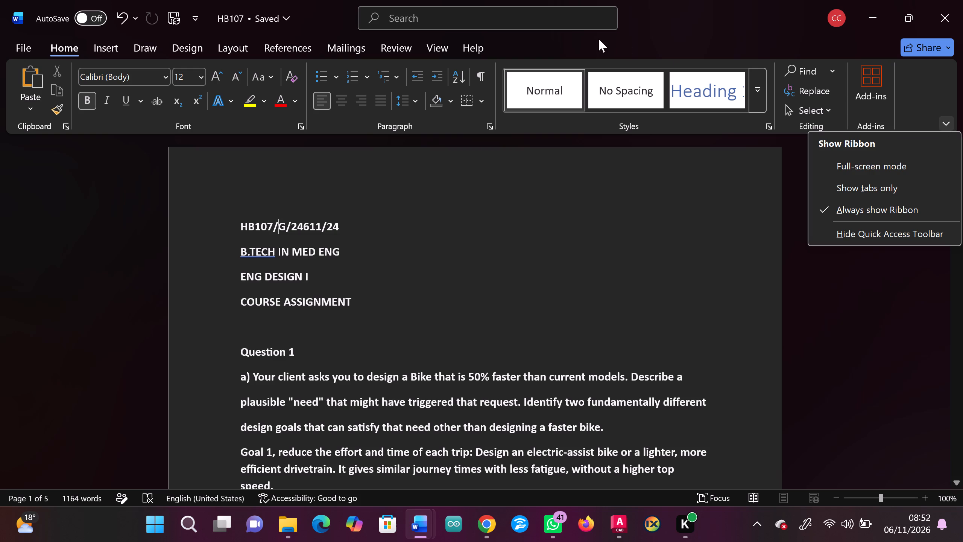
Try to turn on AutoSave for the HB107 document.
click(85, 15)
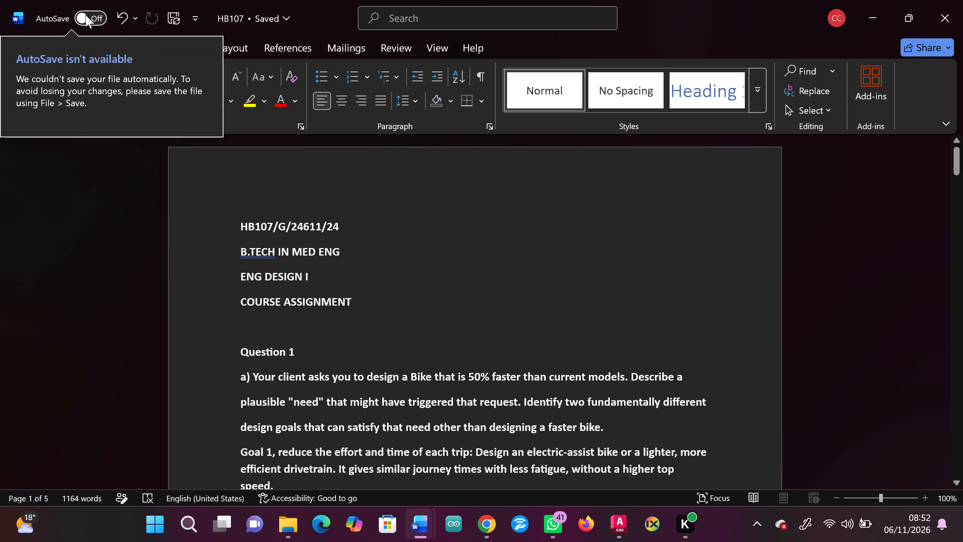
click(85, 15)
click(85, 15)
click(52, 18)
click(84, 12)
Copy the registration number line at the start of the assignment's header block.
click(142, 209)
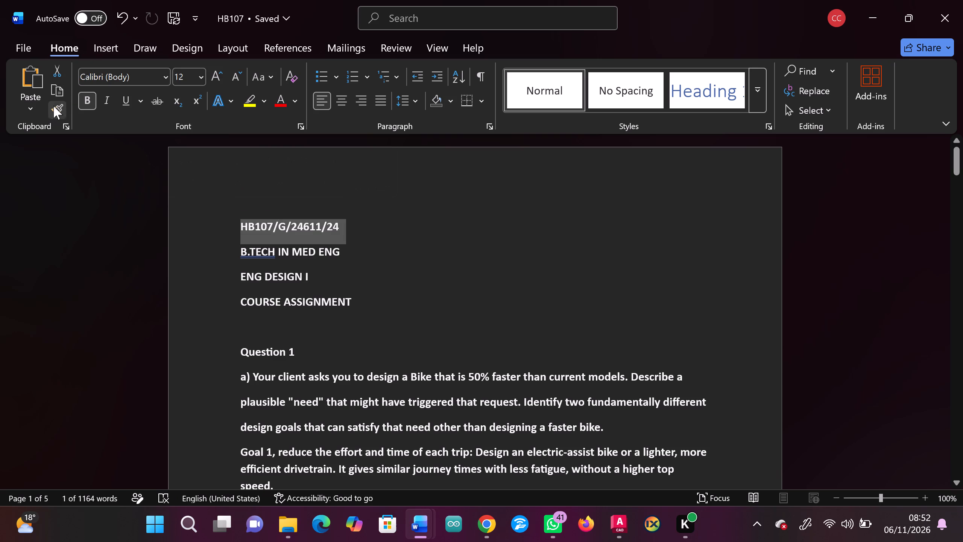
click(58, 96)
click(204, 209)
Save the HB107 document again.
click(180, 22)
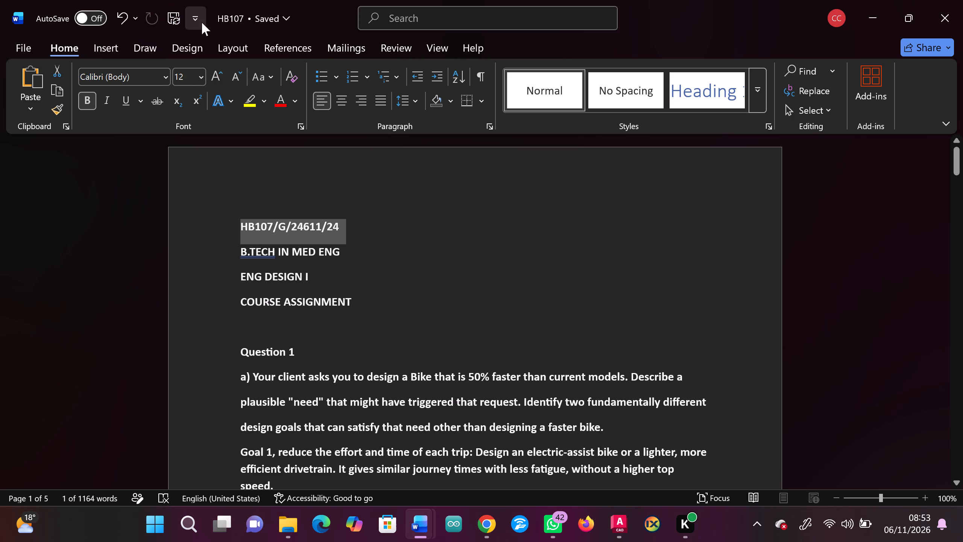
Remove the Save command from the Quick Access Toolbar and deselect the registration number line.
click(197, 22)
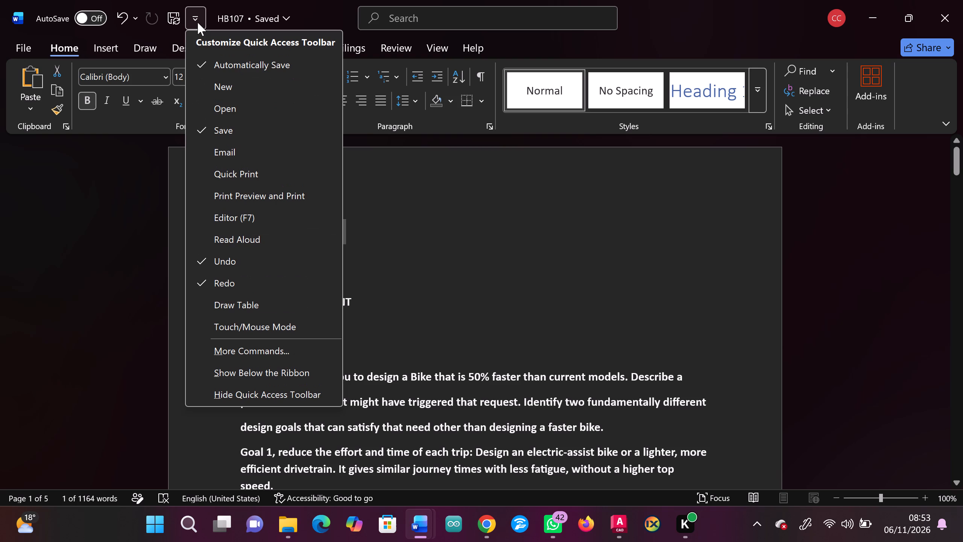
click(243, 132)
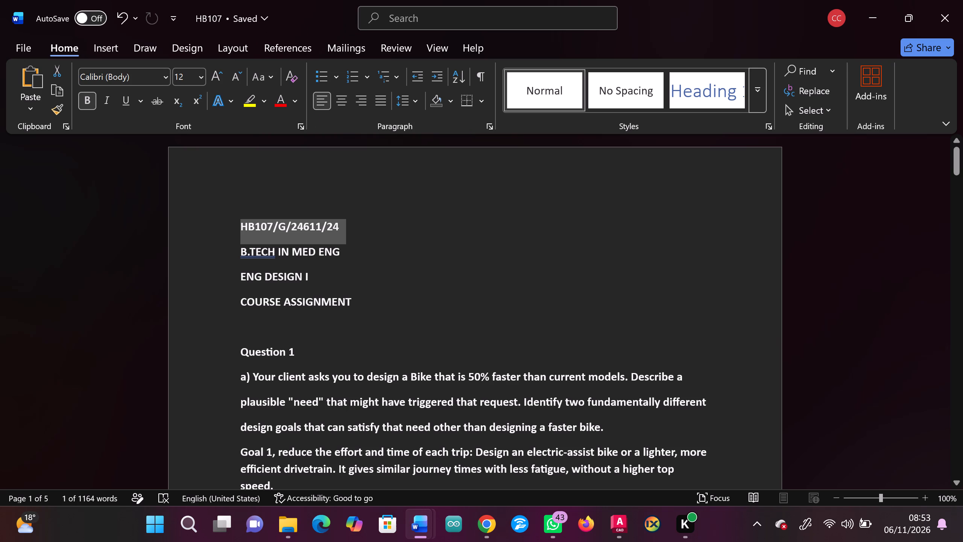
click(342, 230)
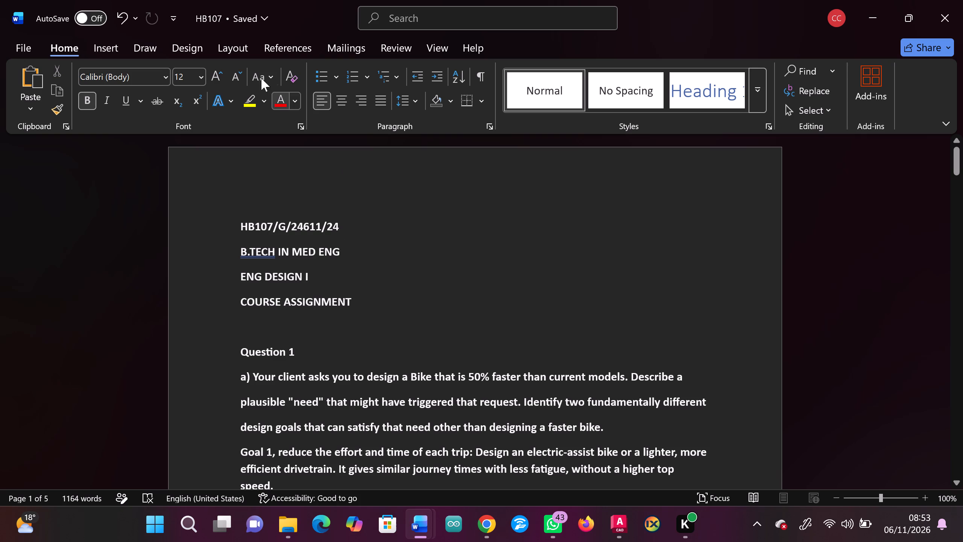
Check the HB107 document's file name and OneDrive location details, including the chooser for a new location, without moving the file.
click(262, 17)
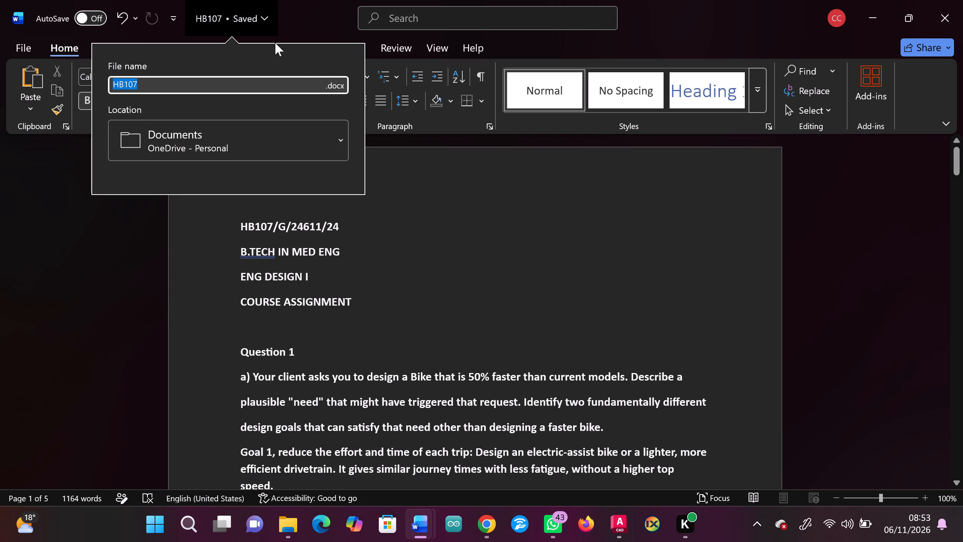
click(328, 85)
click(334, 139)
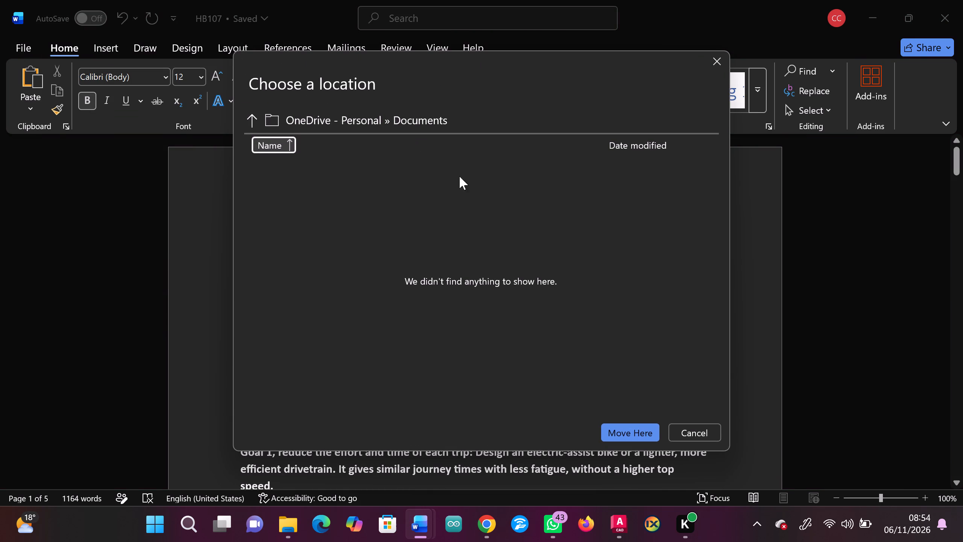
click(715, 71)
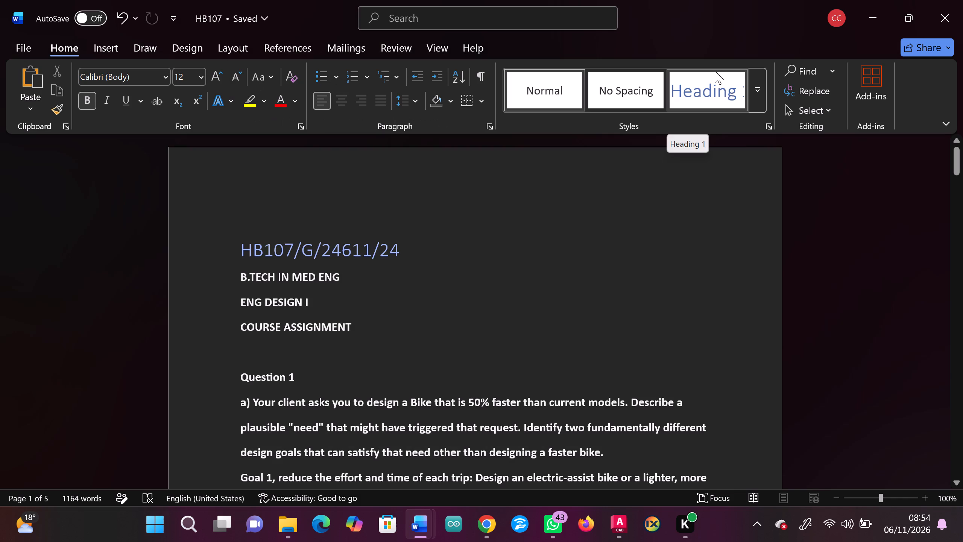
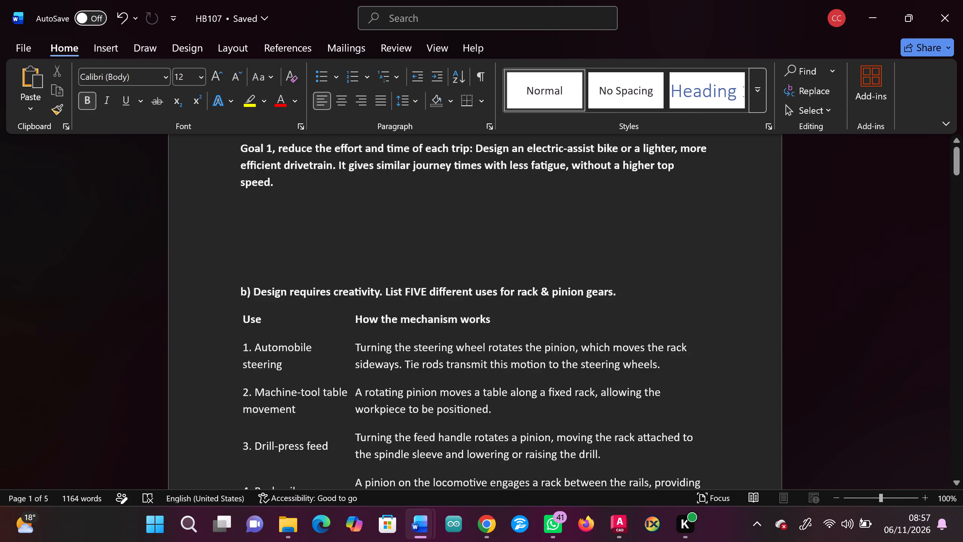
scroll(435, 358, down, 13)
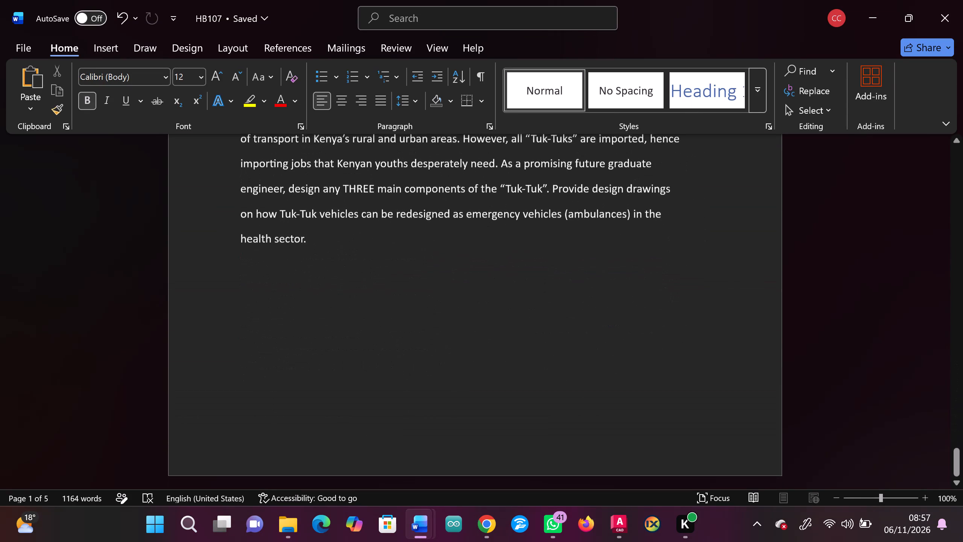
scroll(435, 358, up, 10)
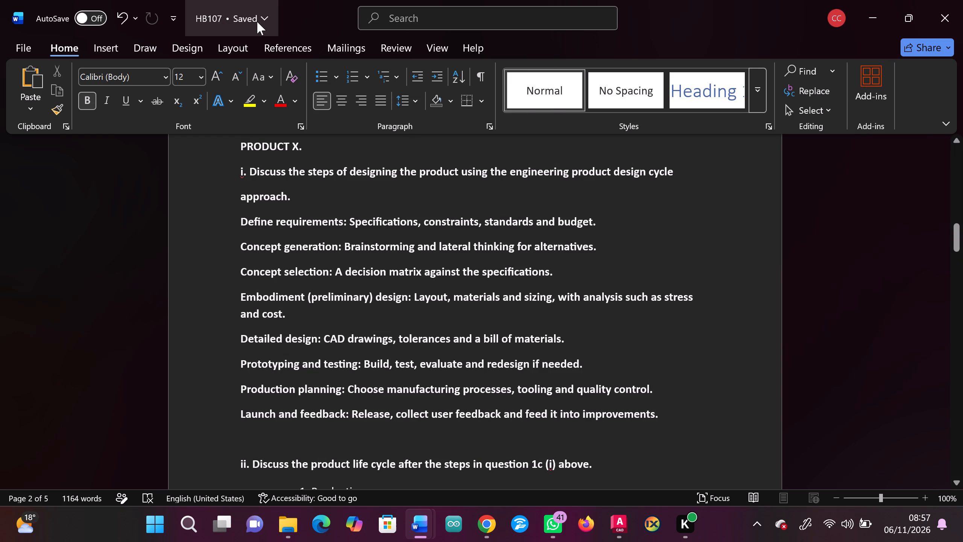
Add the Save command to the Quick Access Toolbar.
click(169, 18)
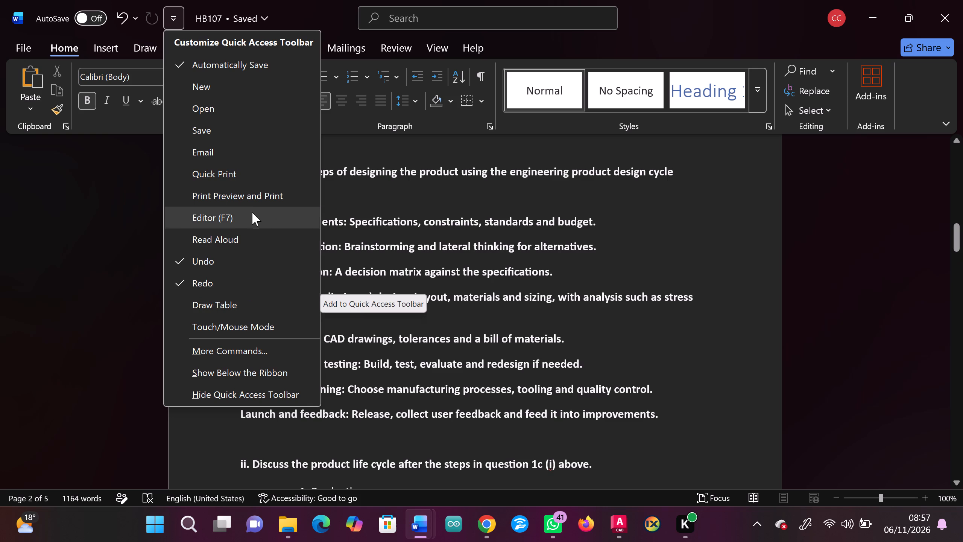
click(211, 134)
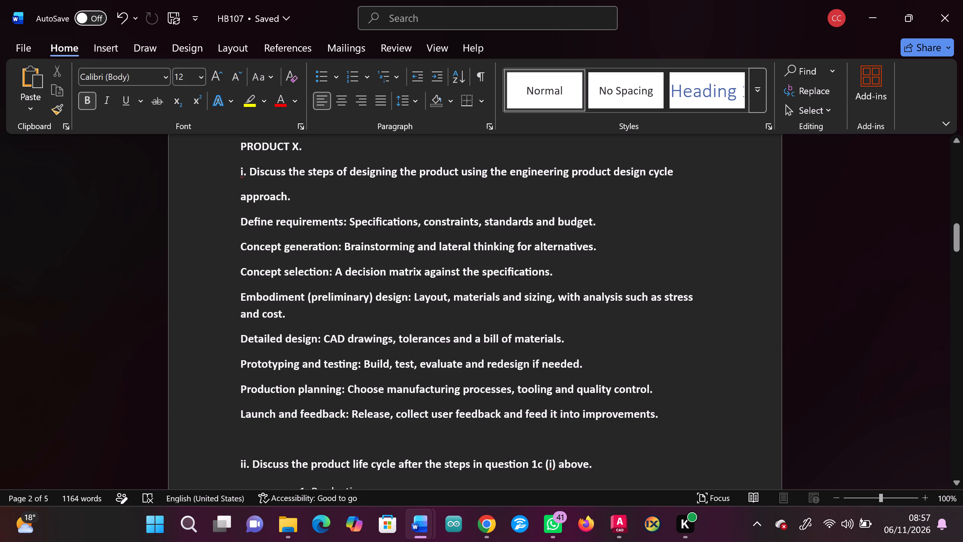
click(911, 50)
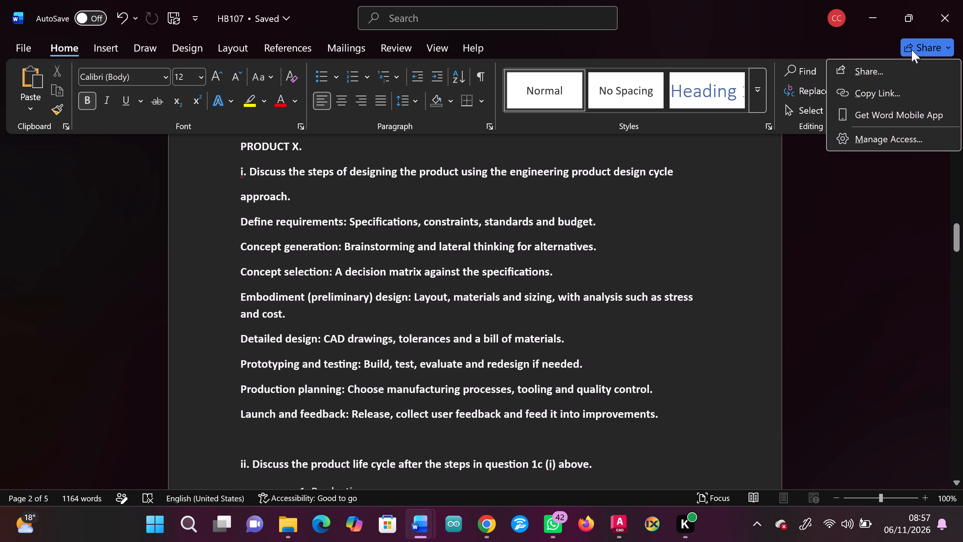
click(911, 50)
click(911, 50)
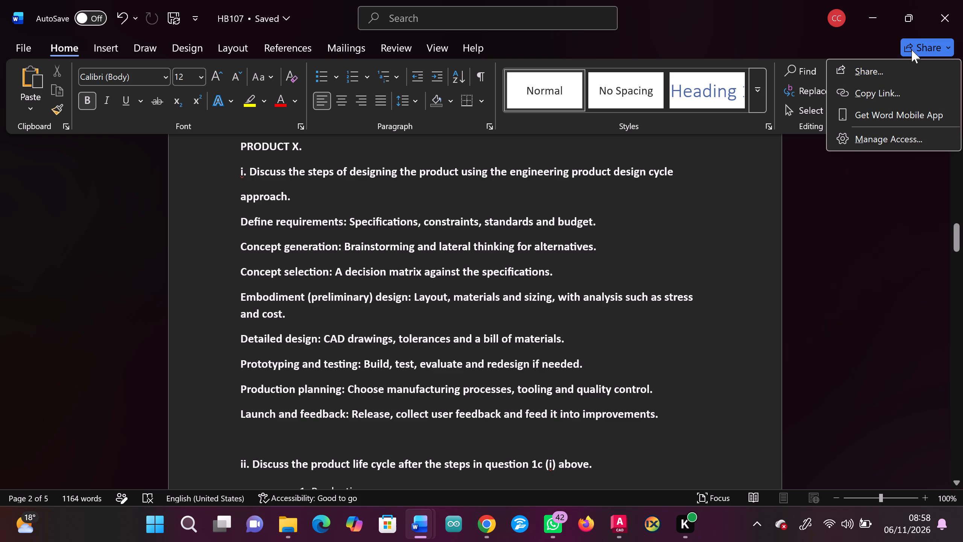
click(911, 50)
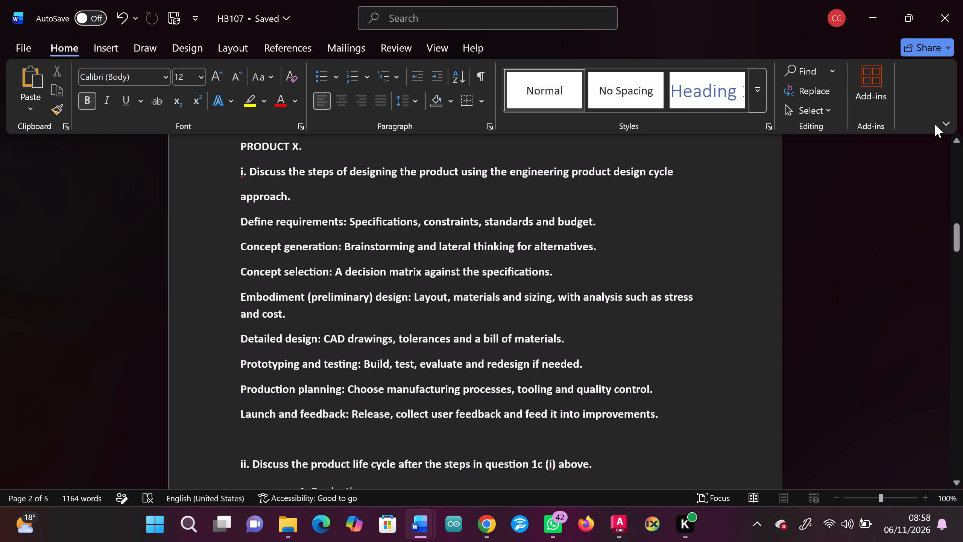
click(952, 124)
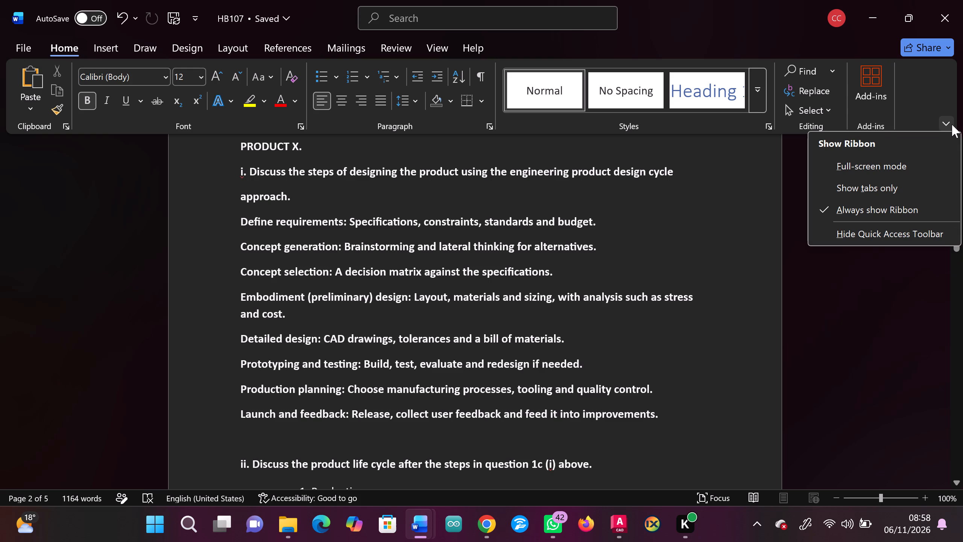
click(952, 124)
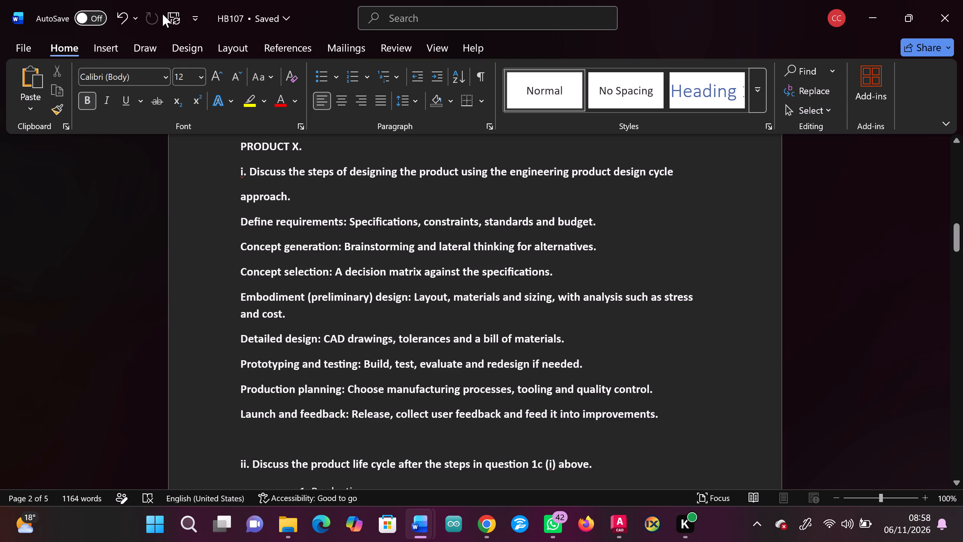
Open the customization options of the Quick Access Toolbar.
click(193, 19)
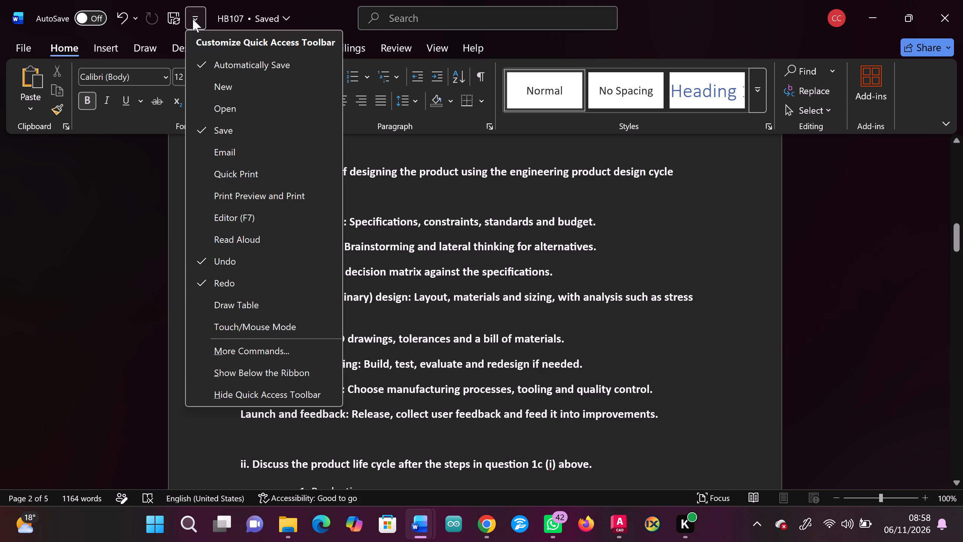
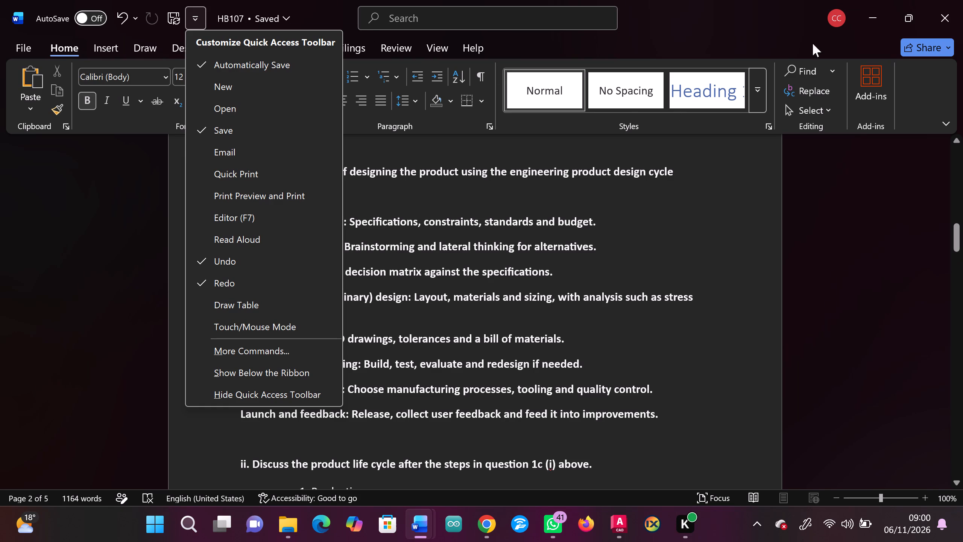
Close the Quick Access Toolbar customization options and return to the document.
click(763, 204)
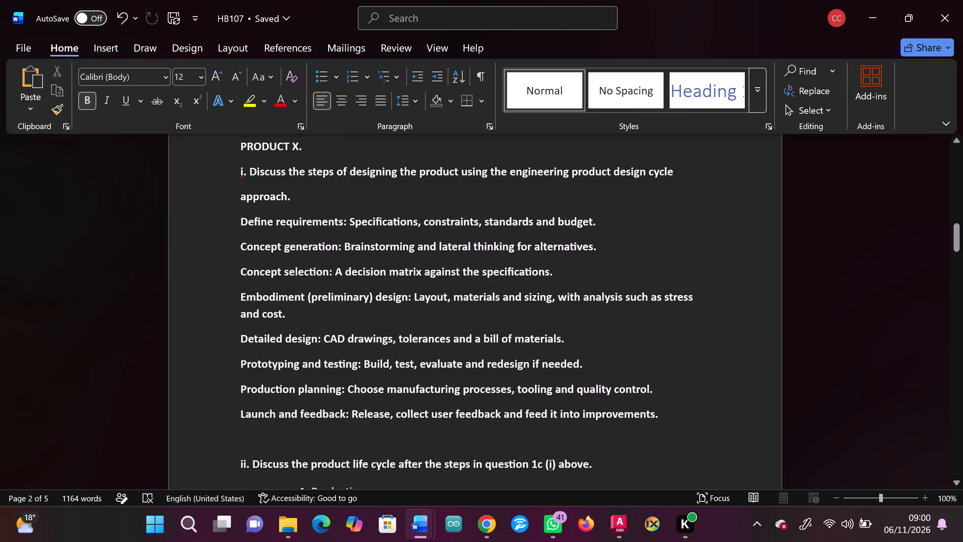
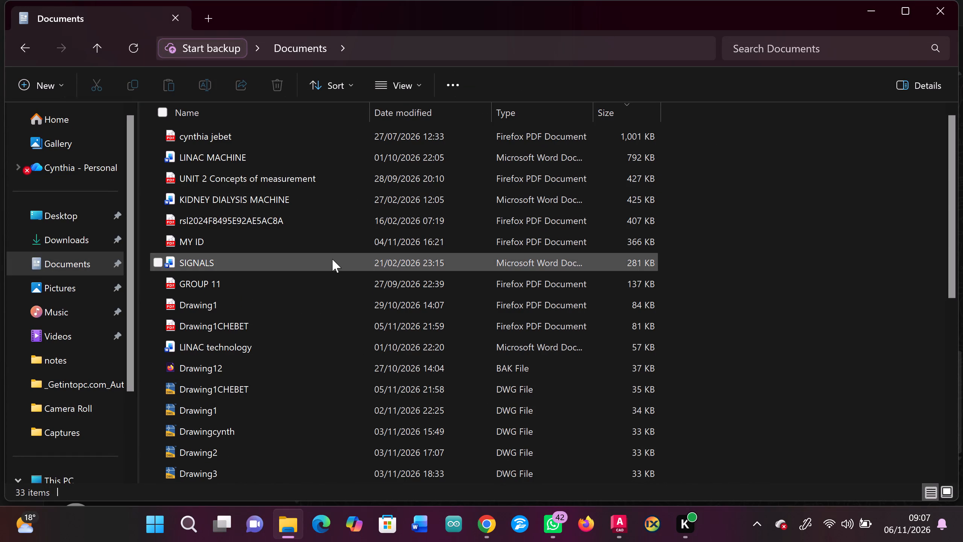
Search the Documents folder for "FIGURE 2" and look through the results for the wanted file.
click(466, 158)
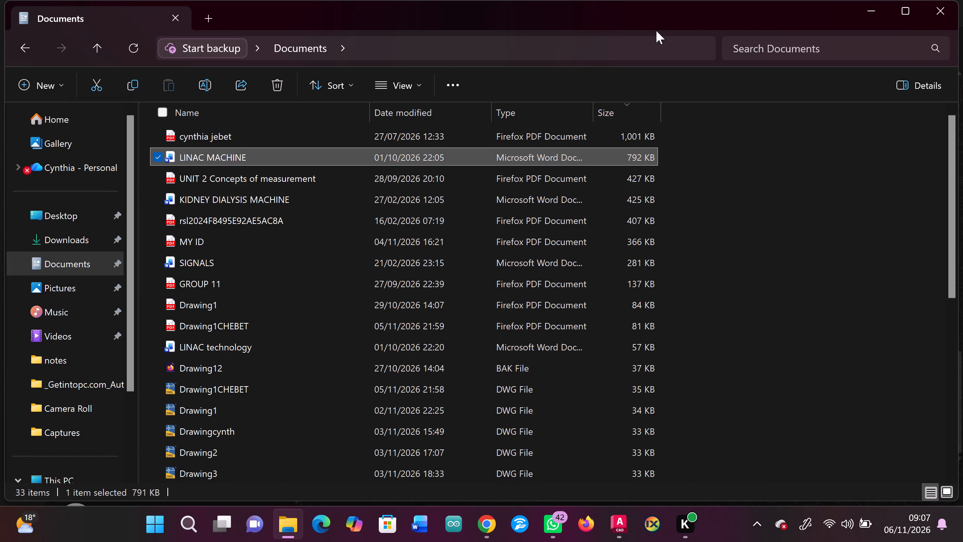
click(749, 45)
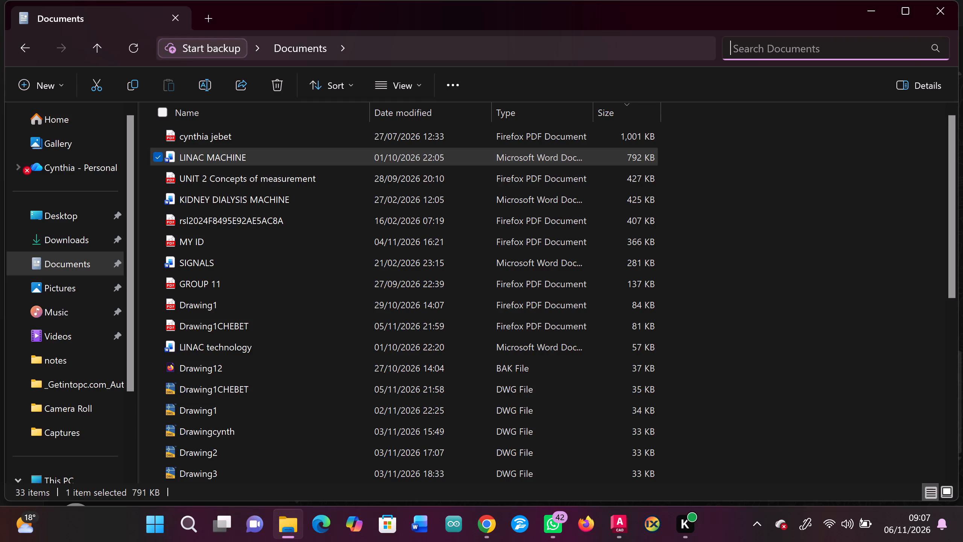
text(FIGURE)
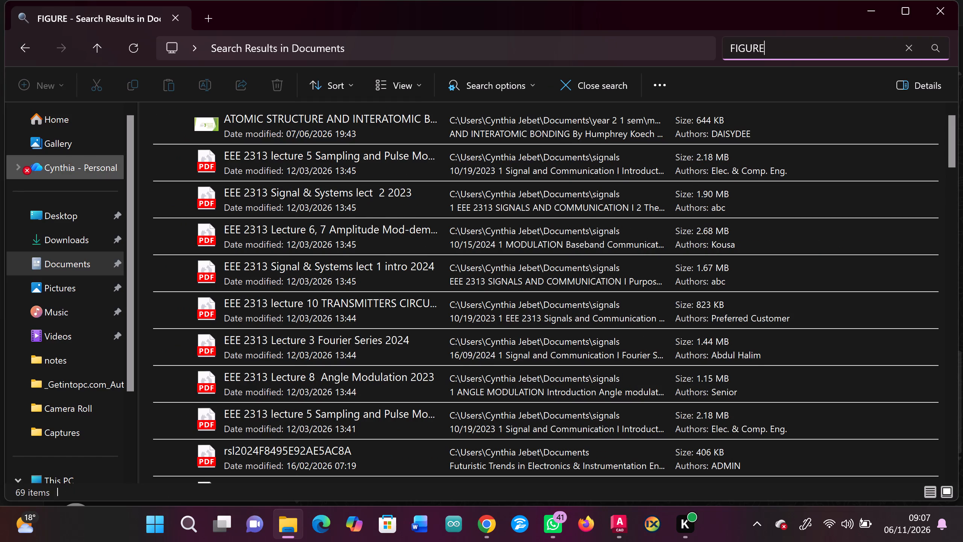
key(space)
text(2)
key(Return)
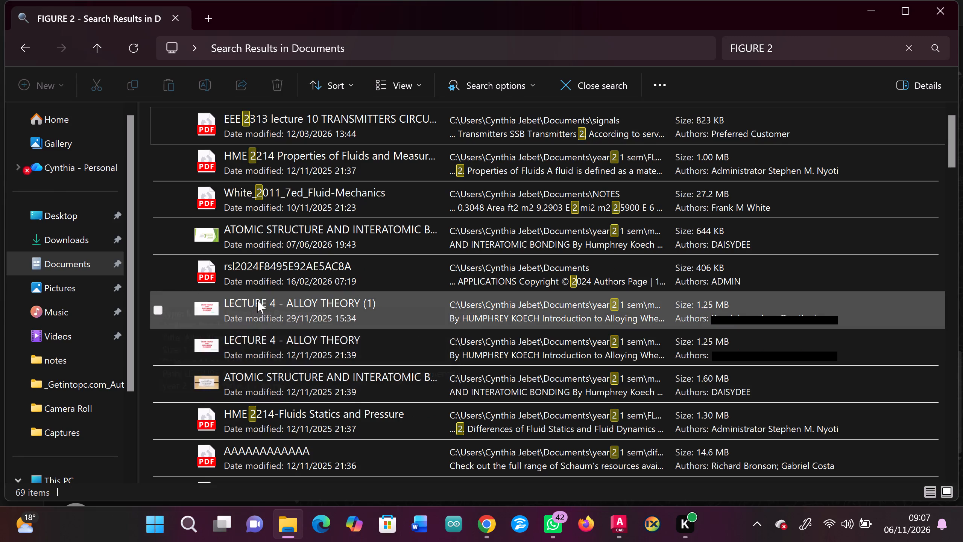
scroll(257, 300, down, 5)
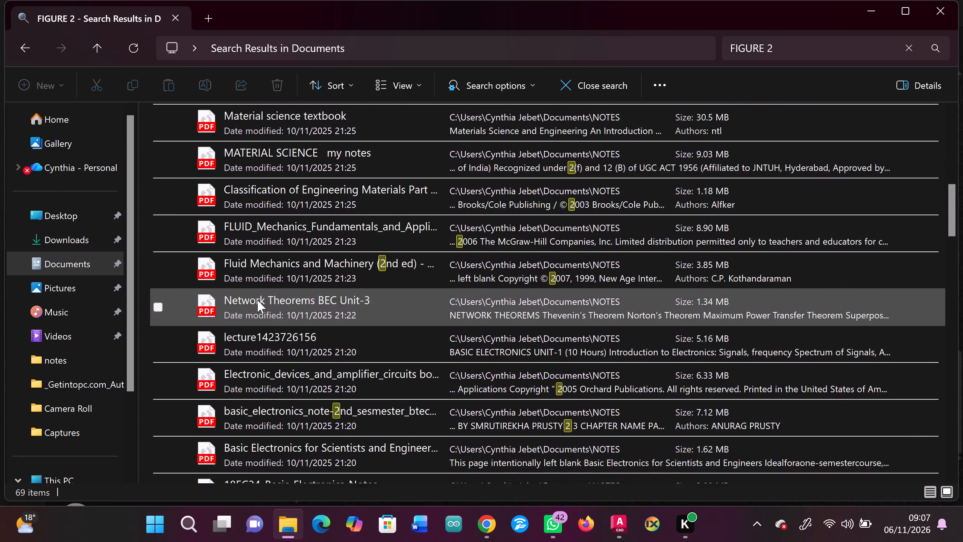
scroll(257, 300, down, 6)
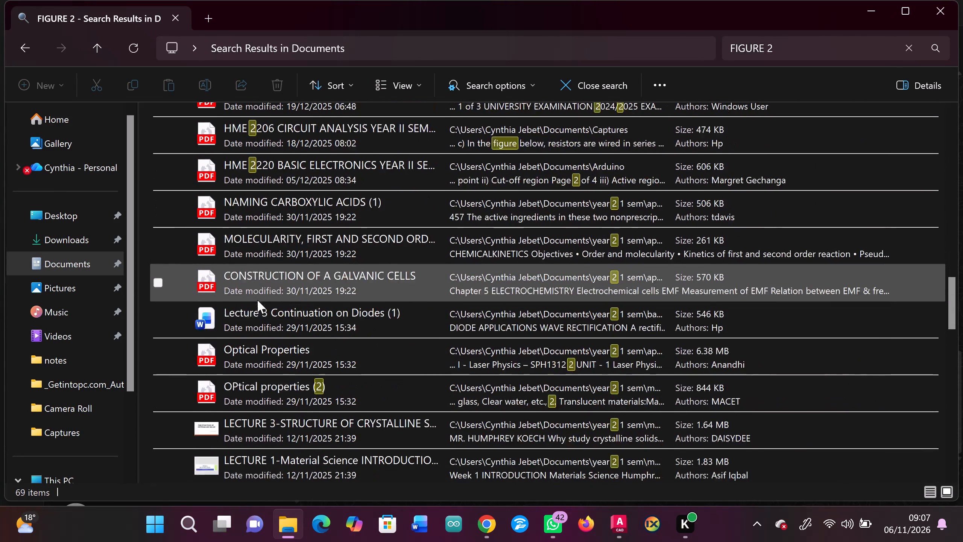
scroll(257, 300, down, 5)
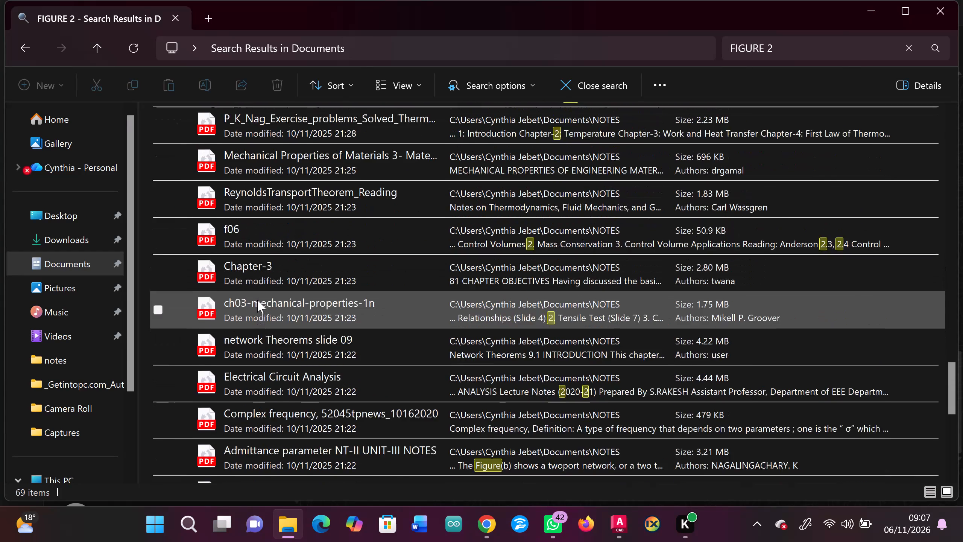
scroll(257, 300, down, 3)
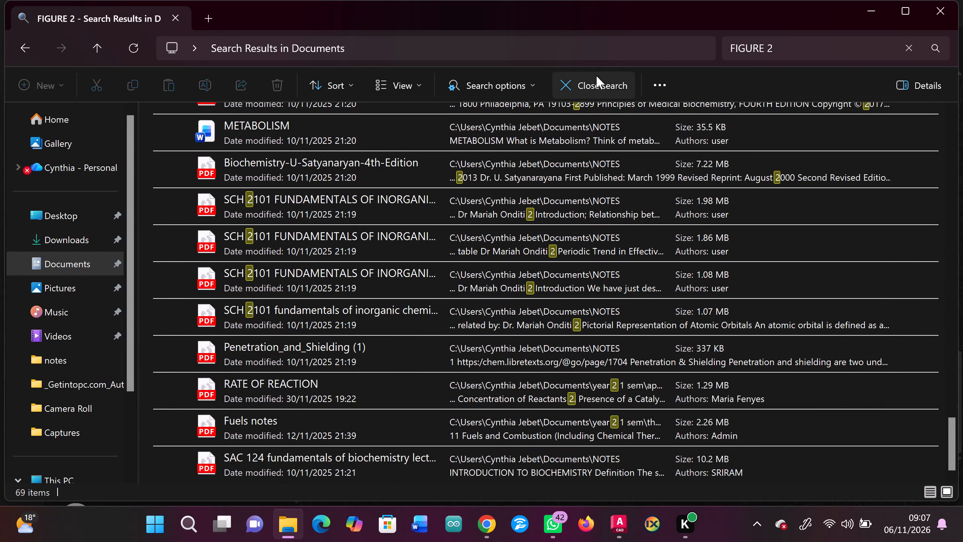
Change the Documents folder search to "FIGURE 1" and run it.
click(778, 54)
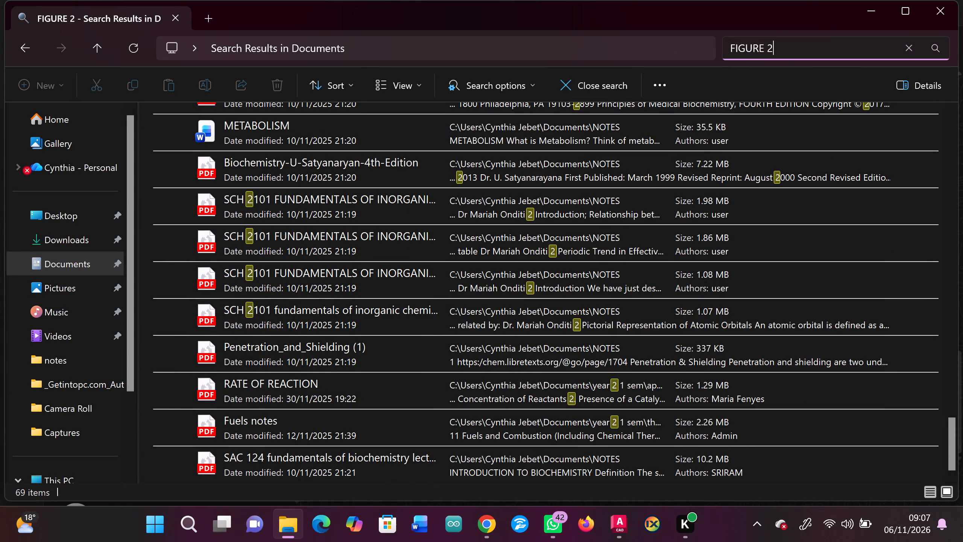
key(BackSpace)
key(1)
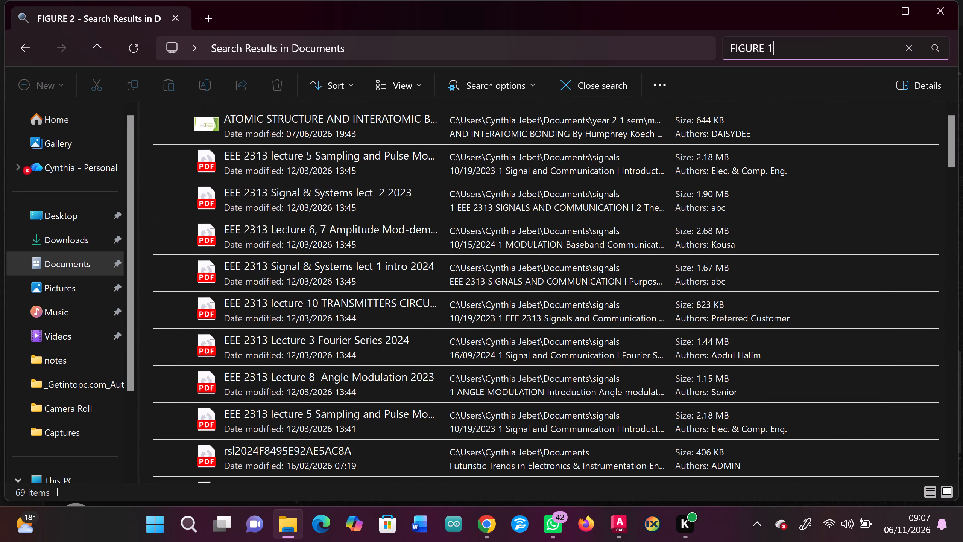
key(Return)
key(Return)
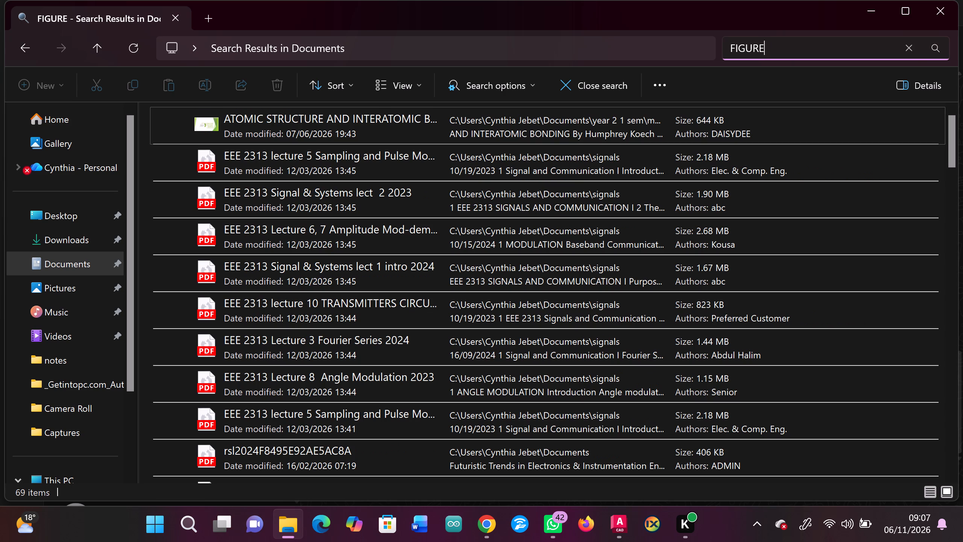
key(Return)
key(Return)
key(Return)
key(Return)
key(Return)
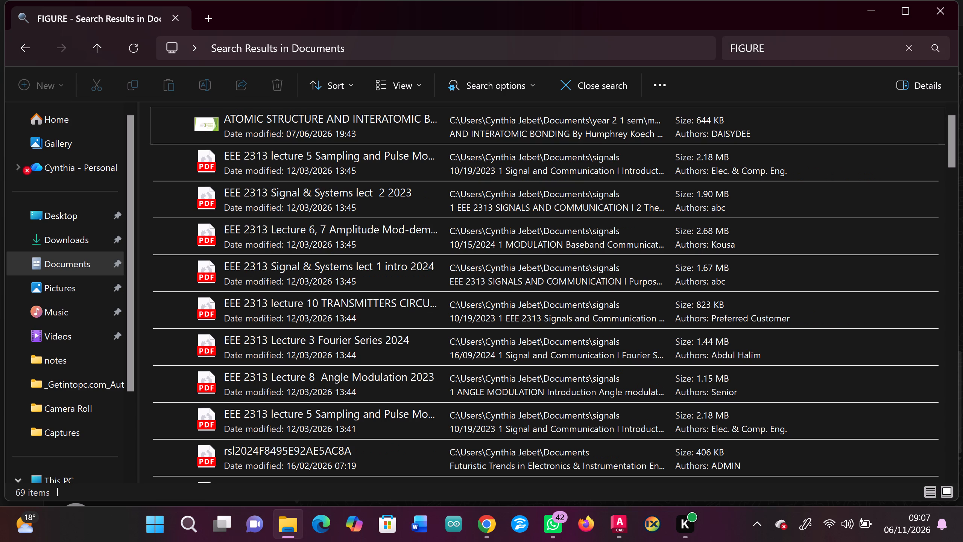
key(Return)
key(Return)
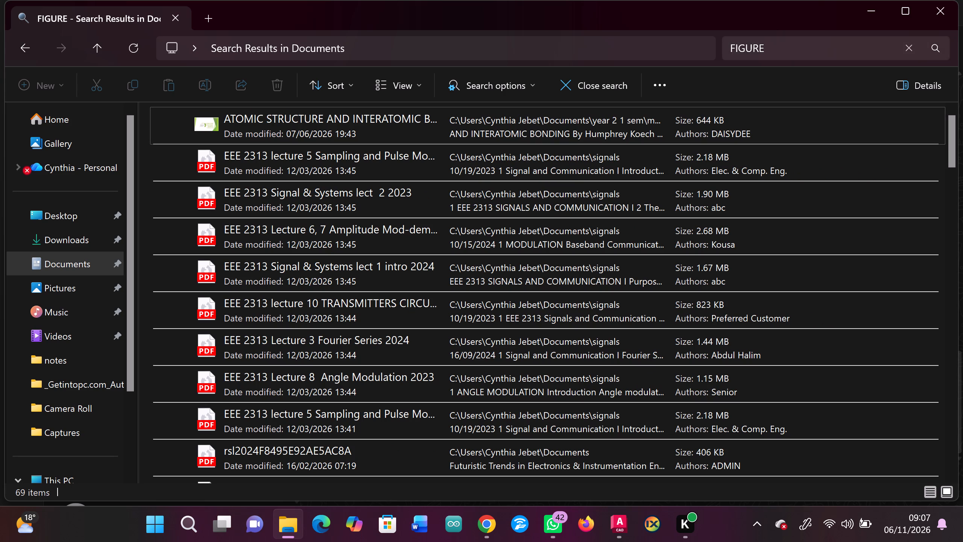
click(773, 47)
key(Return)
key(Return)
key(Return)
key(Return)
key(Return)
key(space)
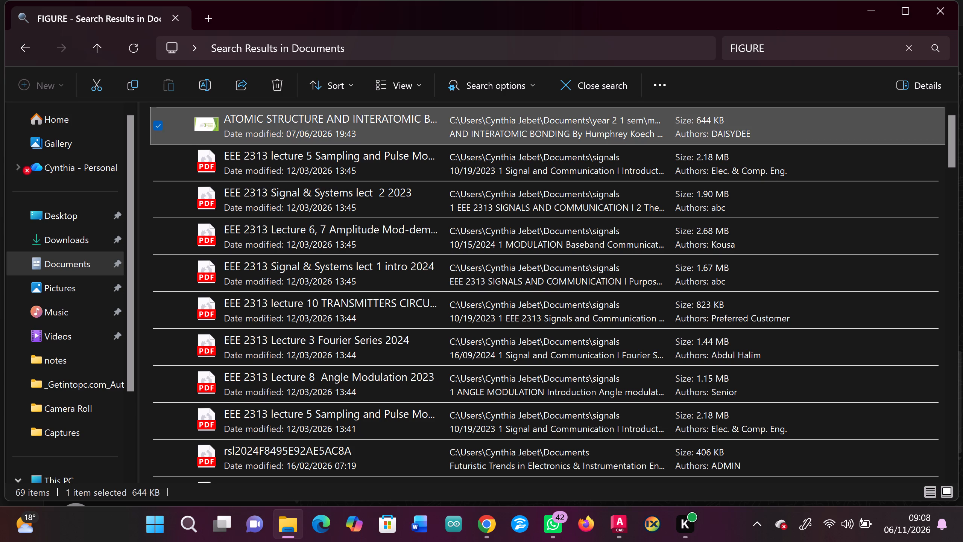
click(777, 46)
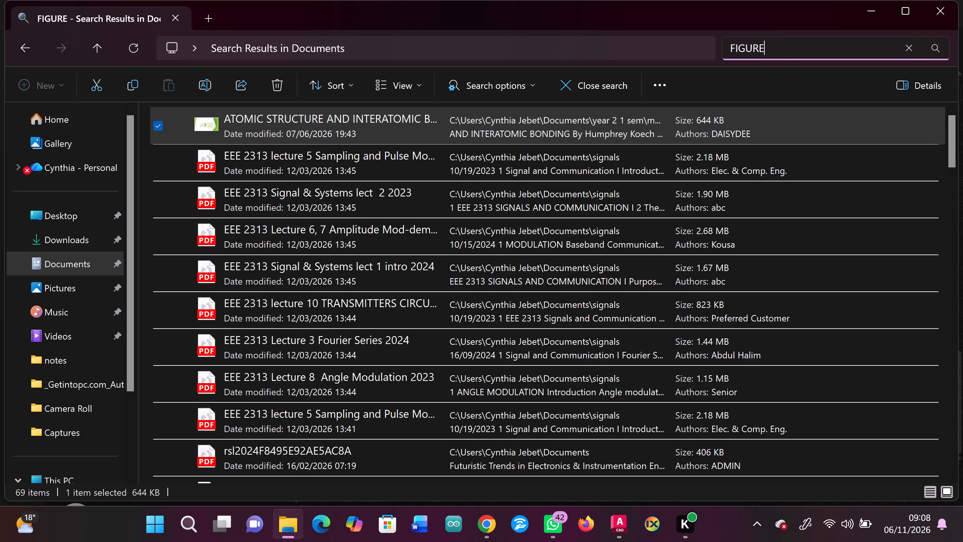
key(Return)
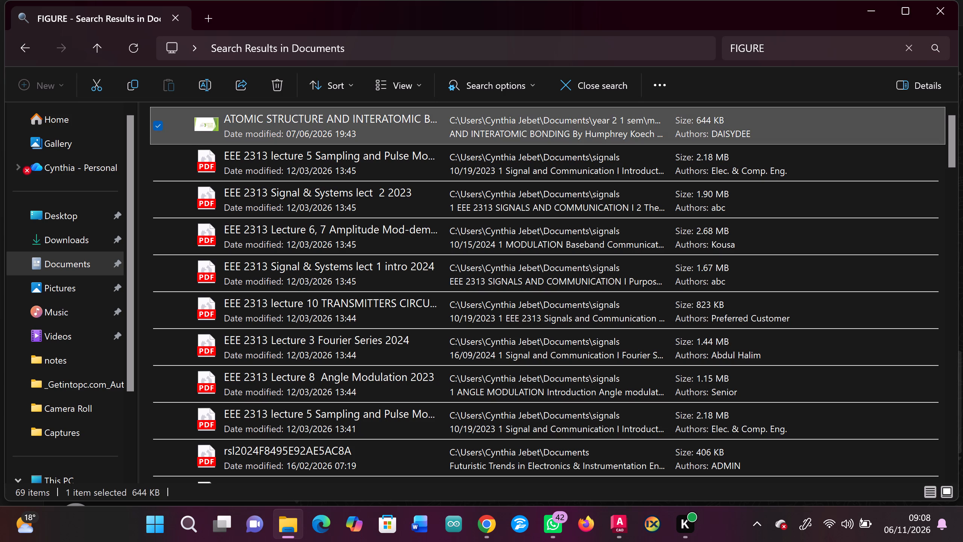
Clear the search text to return to the full file list of the Documents folder.
double_click(777, 46)
key(BackSpace)
key(BackSpace)
key(BackSpace)
key(BackSpace)
key(BackSpace)
key(BackSpace)
key(BackSpace)
key(BackSpace)
key(BackSpace)
key(BackSpace)
key(BackSpace)
key(BackSpace)
key(BackSpace)
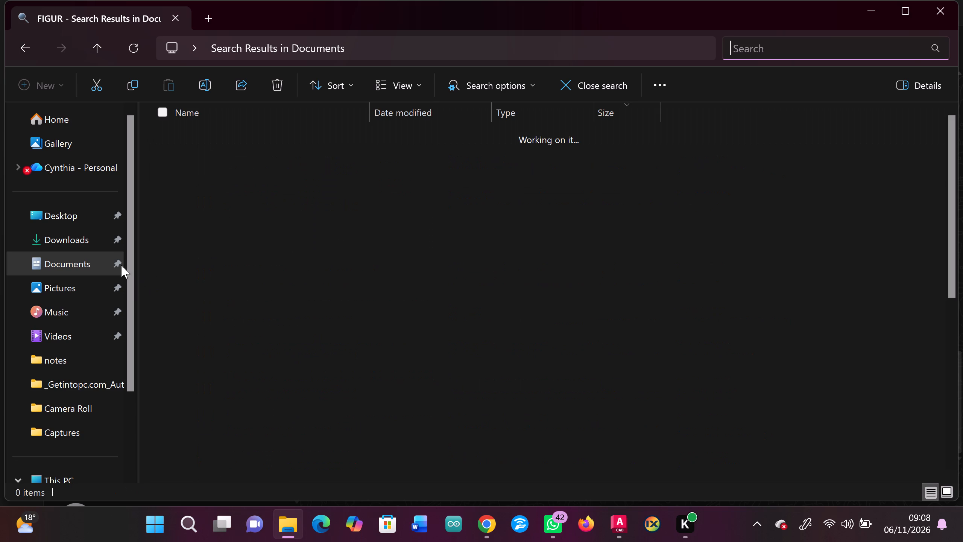
Open the Drawing1 PDF from Documents, examine the drawing on its page, and close it.
scroll(312, 248, down, 1)
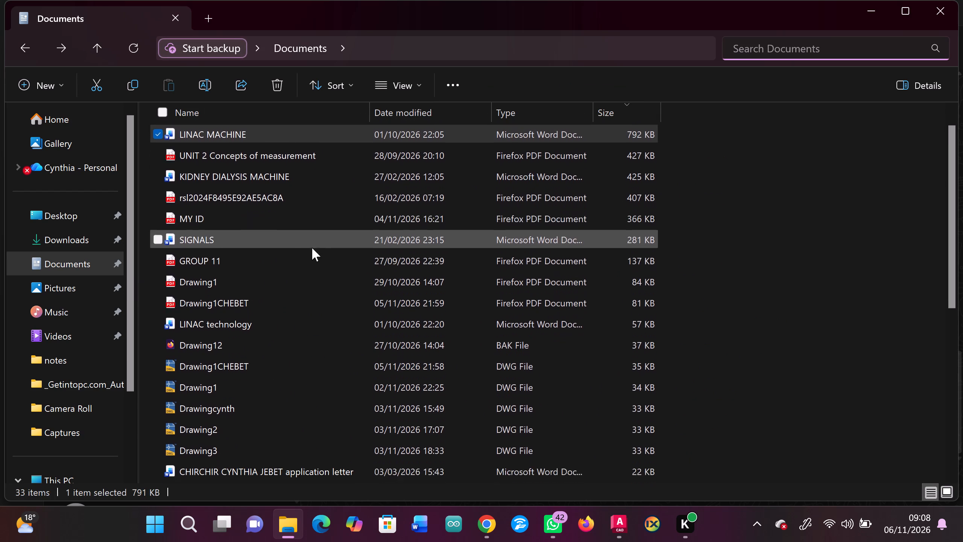
scroll(312, 248, down, 1)
double_click(306, 248)
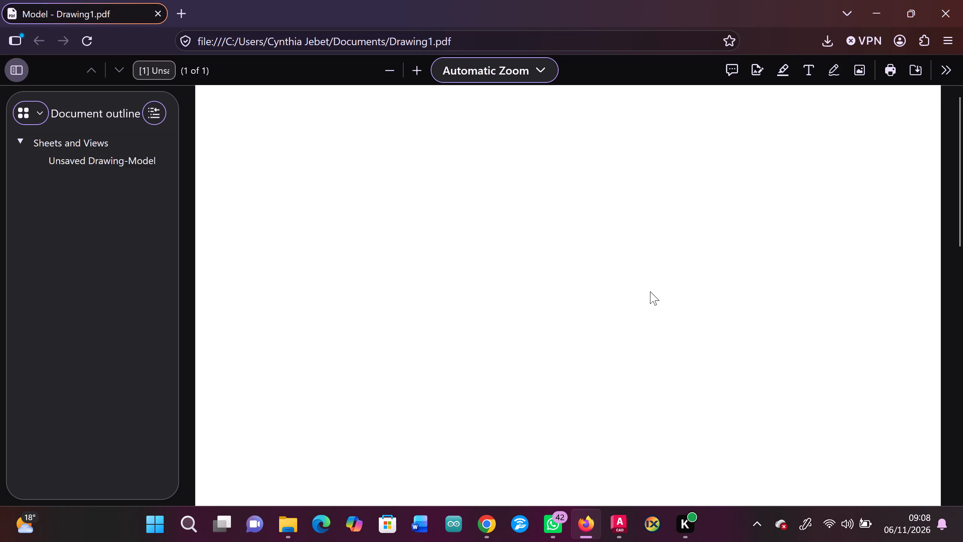
scroll(770, 283, down, 5)
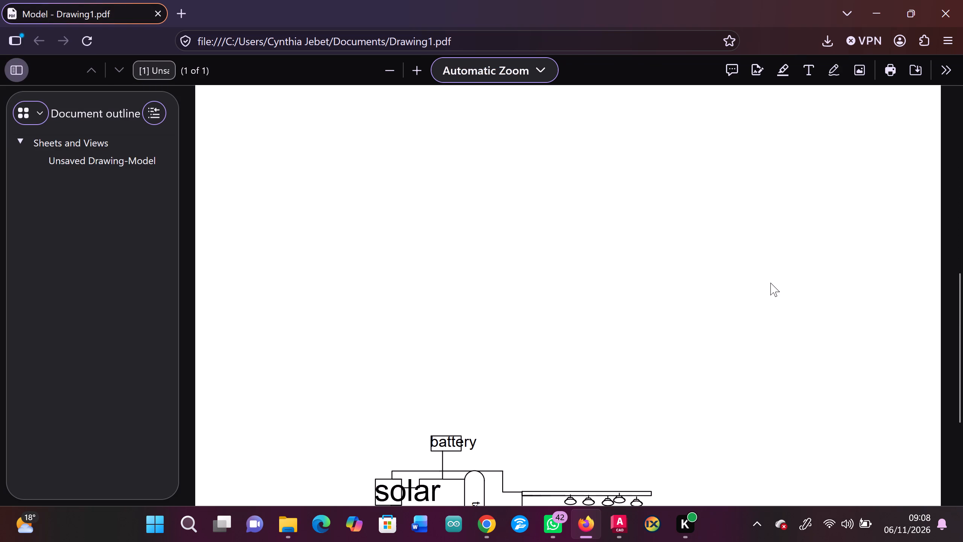
click(770, 283)
scroll(770, 283, down, 2)
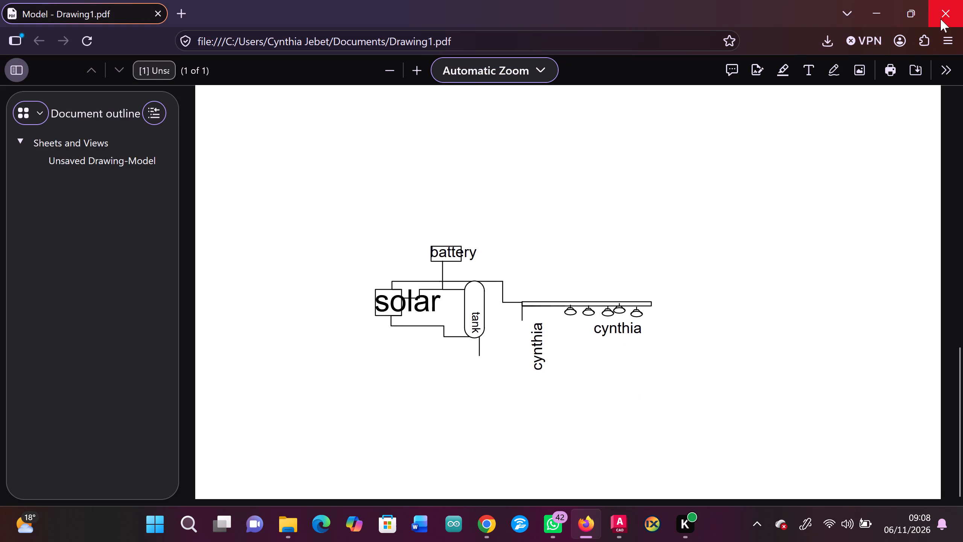
click(946, 13)
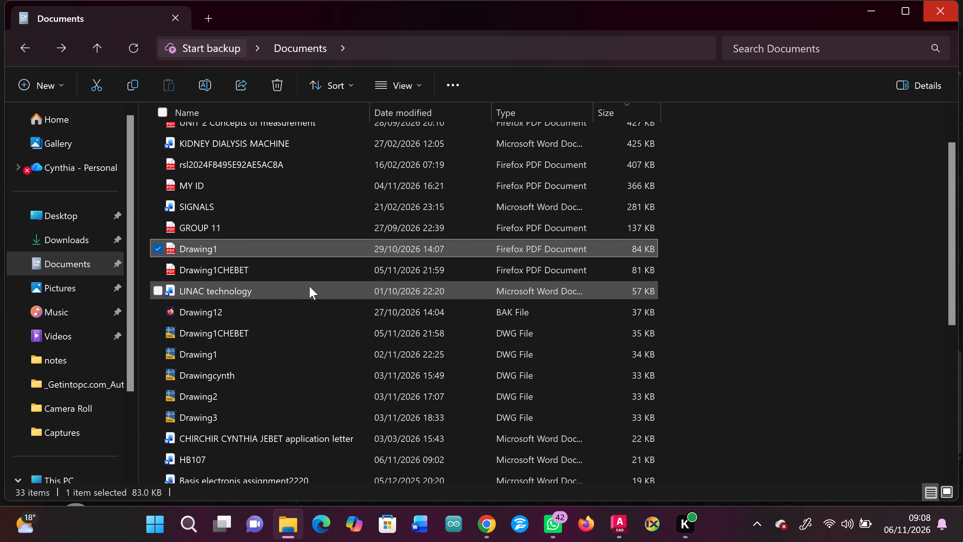
Open the Drawing12 BAK file from Documents and accept the Save File option in Firefox.
double_click(277, 311)
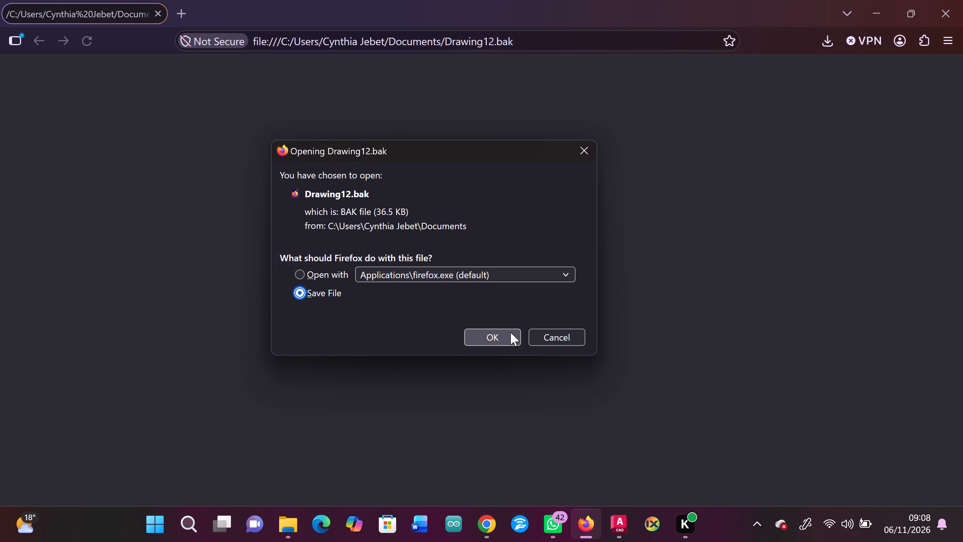
click(504, 339)
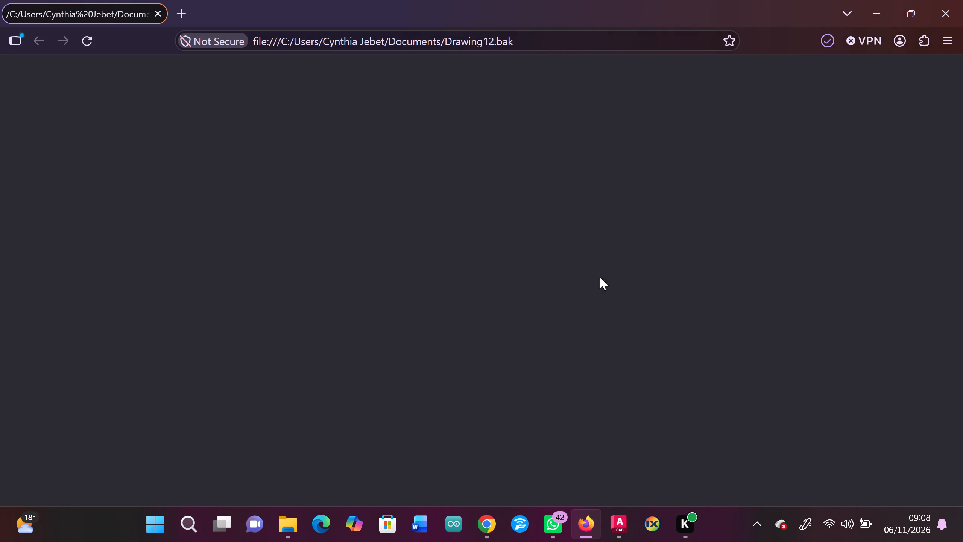
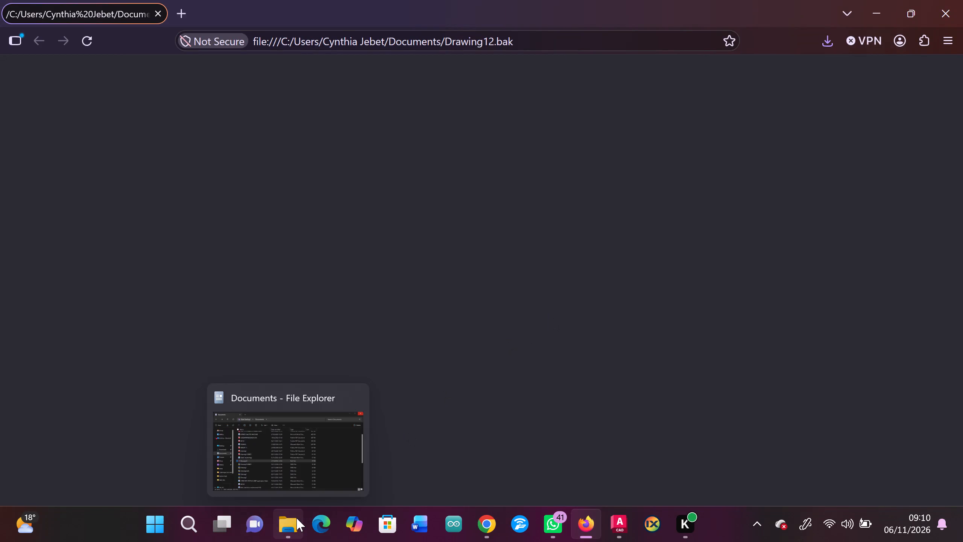
Switch from Firefox back to the Documents folder in File Explorer.
click(296, 518)
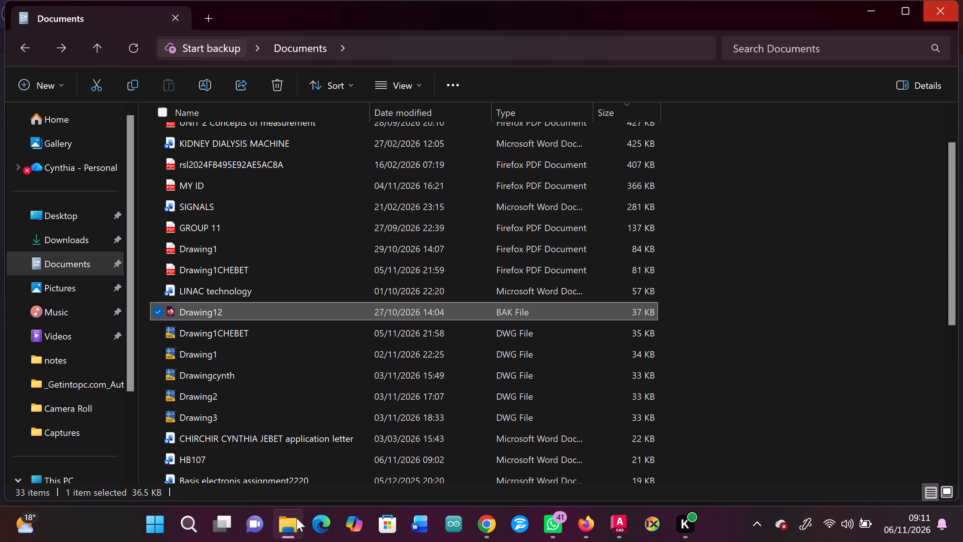
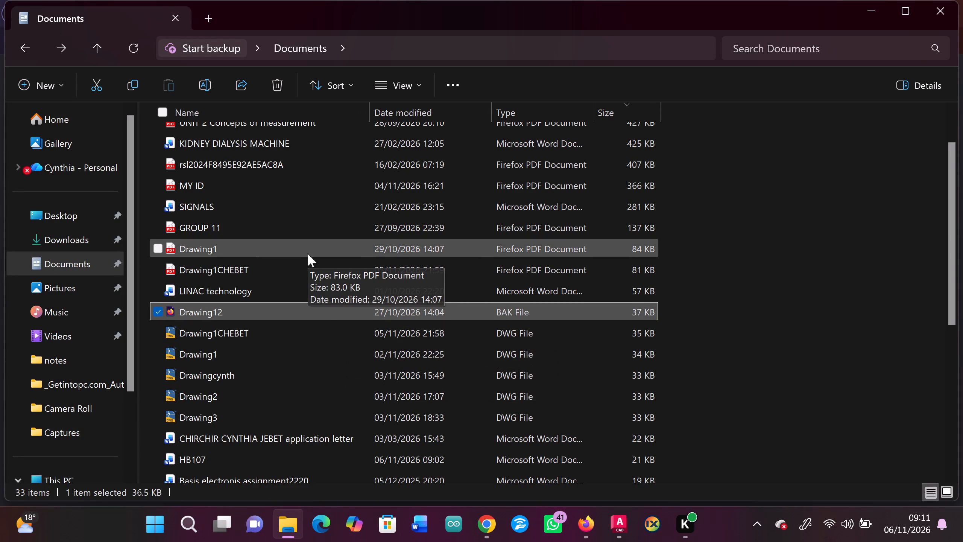
Add the Drawing1CHEBET PDF to the selected Drawing12 BAK file in Documents and share both files through WhatsApp.
scroll(308, 254, up, 4)
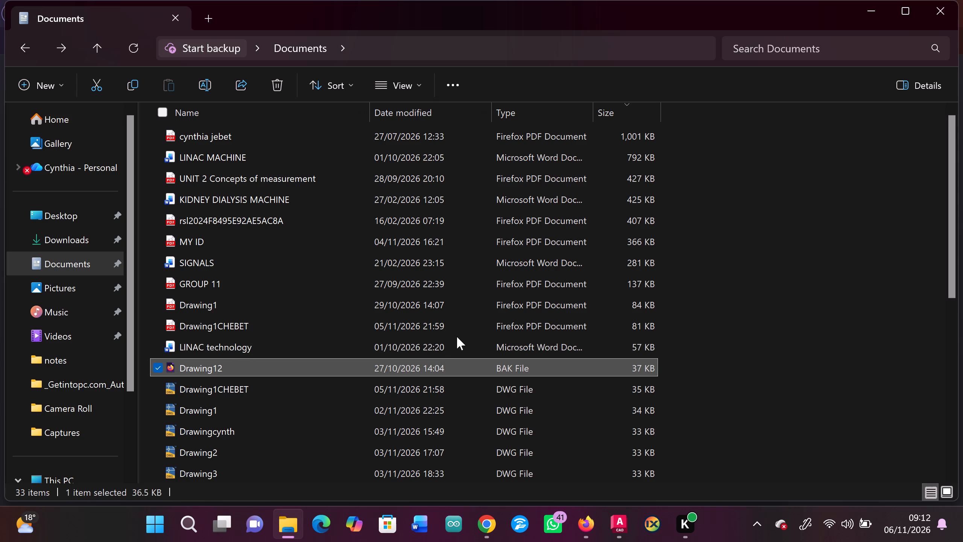
click(158, 323)
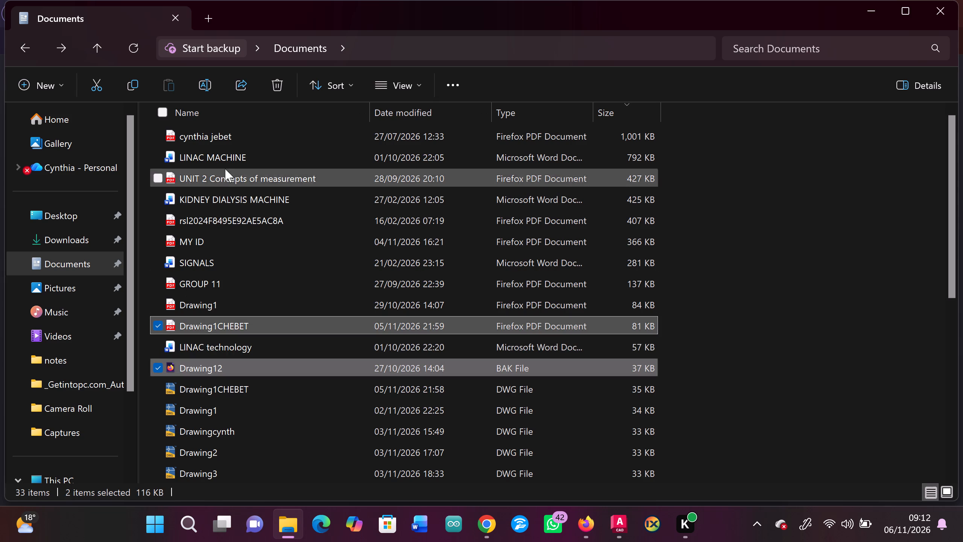
click(237, 96)
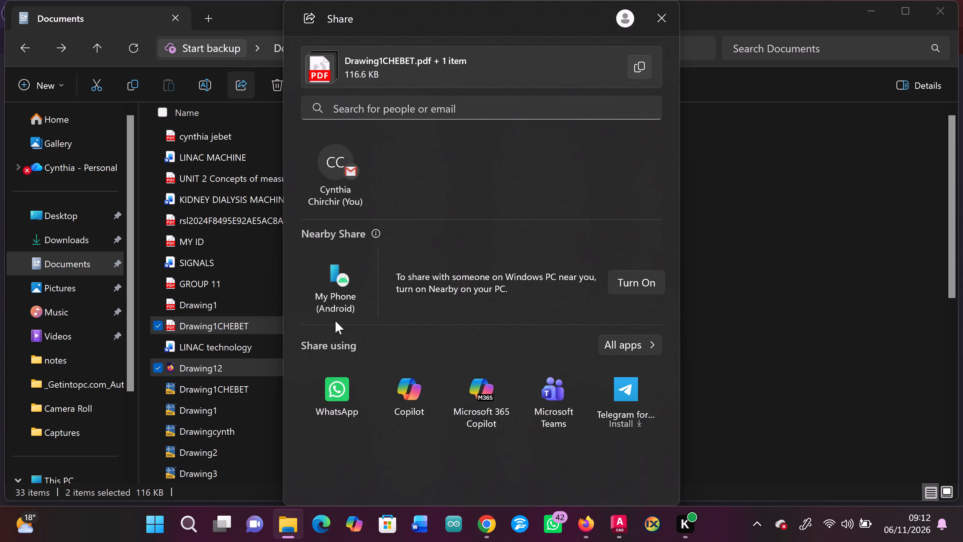
click(332, 393)
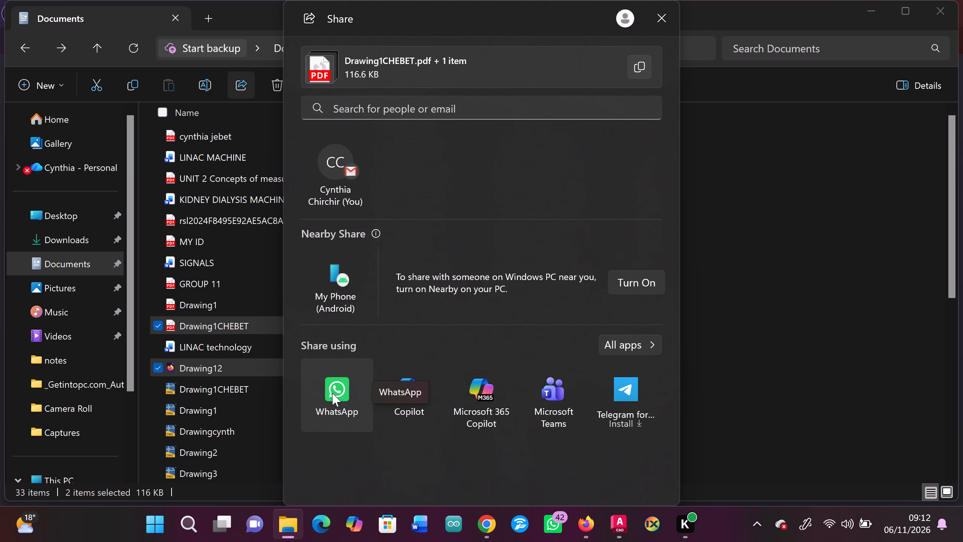
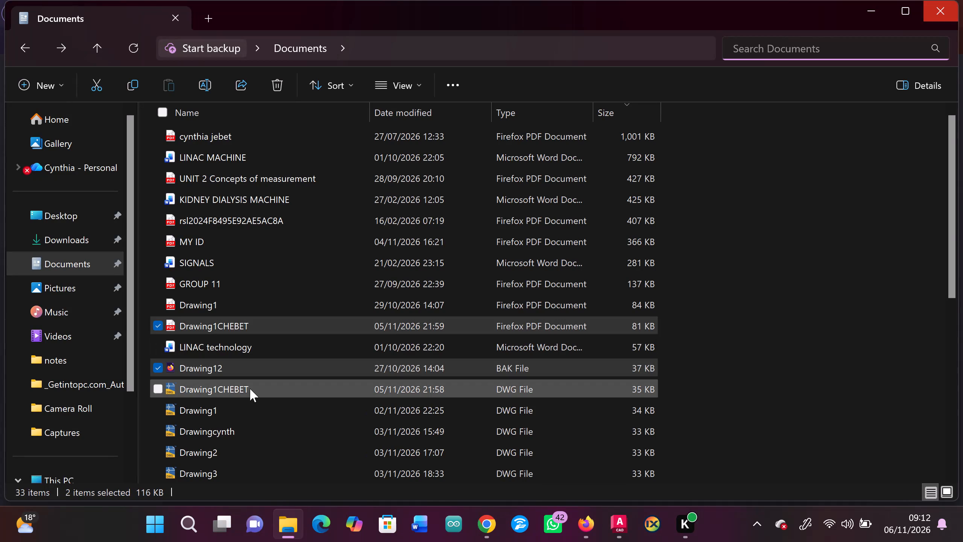
Select the Drawing1CHEBET PDF and the Drawing12 BAK file together in the Documents folder.
click(238, 390)
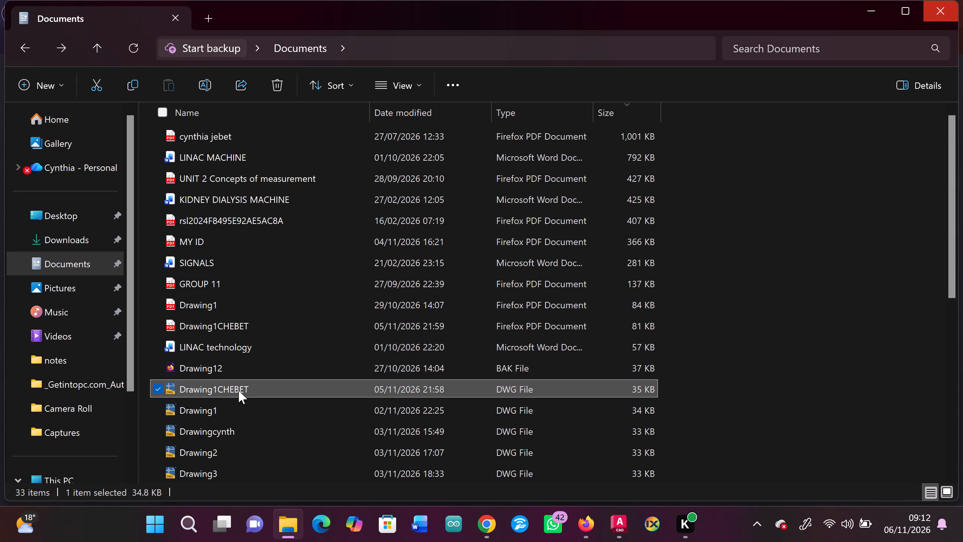
click(152, 330)
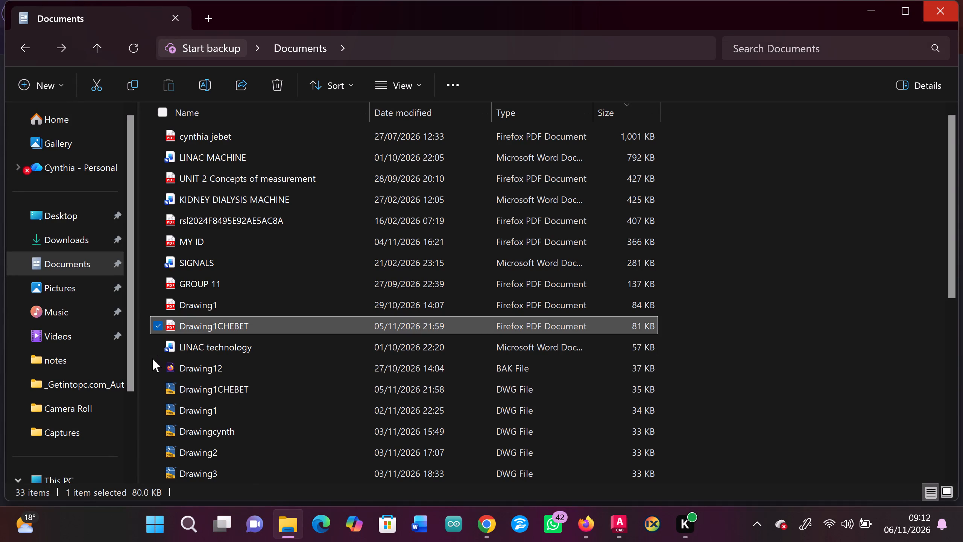